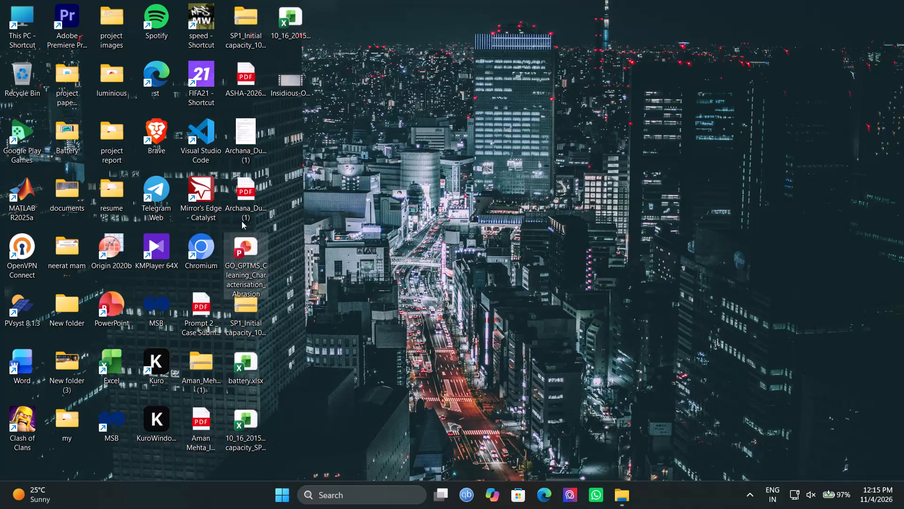
Open the GO_GPTMS_Cleaning_Characterisation_Abrasion presentation from the desktop in PowerPoint.
{"action": "double_click", "coordinate": [239, 242]}
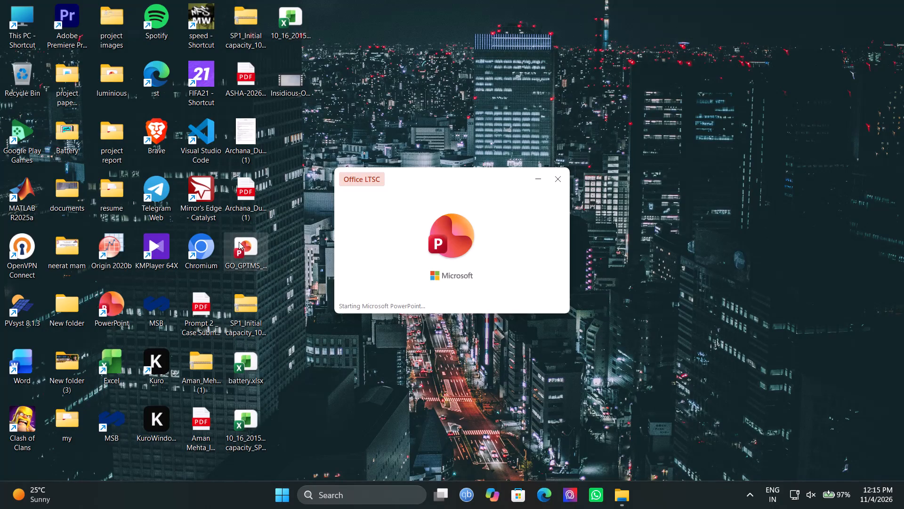
Look through the AFM surface topography slide and the optical microscopy slide for bare glass, GO and GO + GPTMS.
{"action": "left_click", "coordinate": [75, 207]}
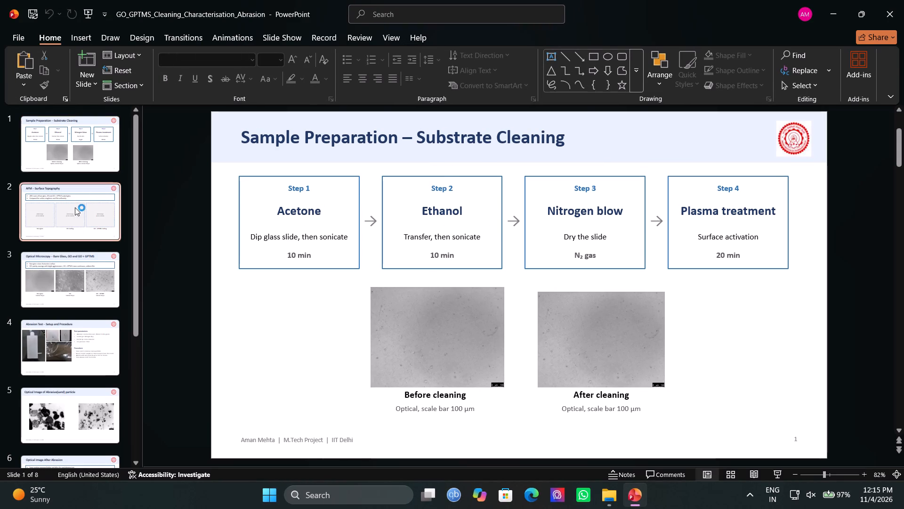
{"action": "left_click", "coordinate": [74, 263]}
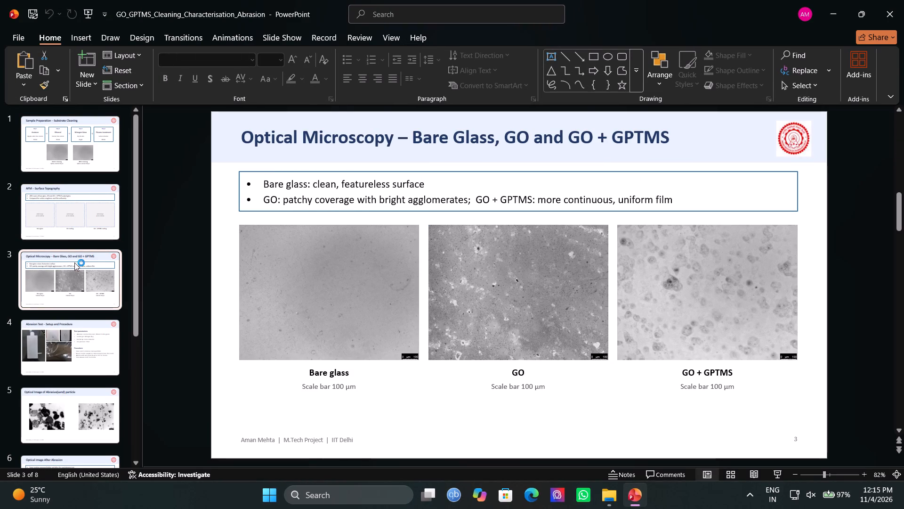
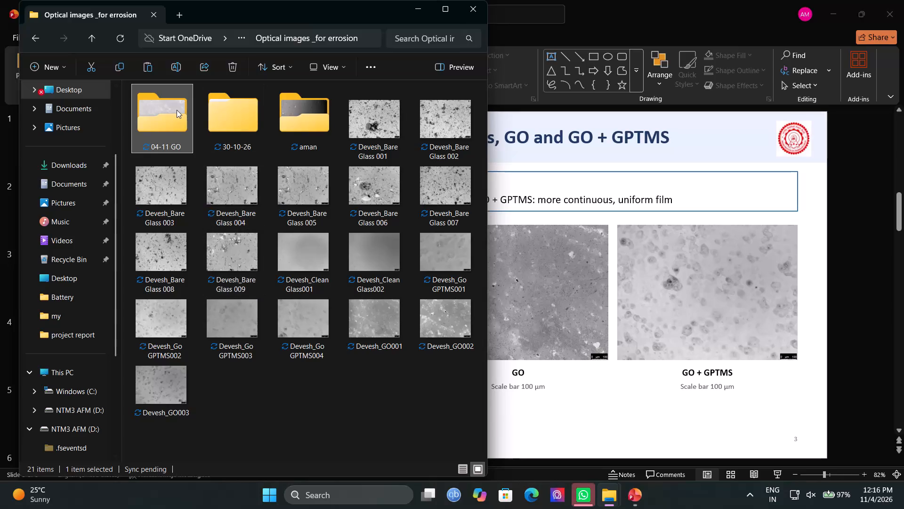
Open the 04-11 GO folder and look through its microscopy images from Devesh_GO001 to Devesh_Preview.
{"action": "double_click", "coordinate": [177, 110]}
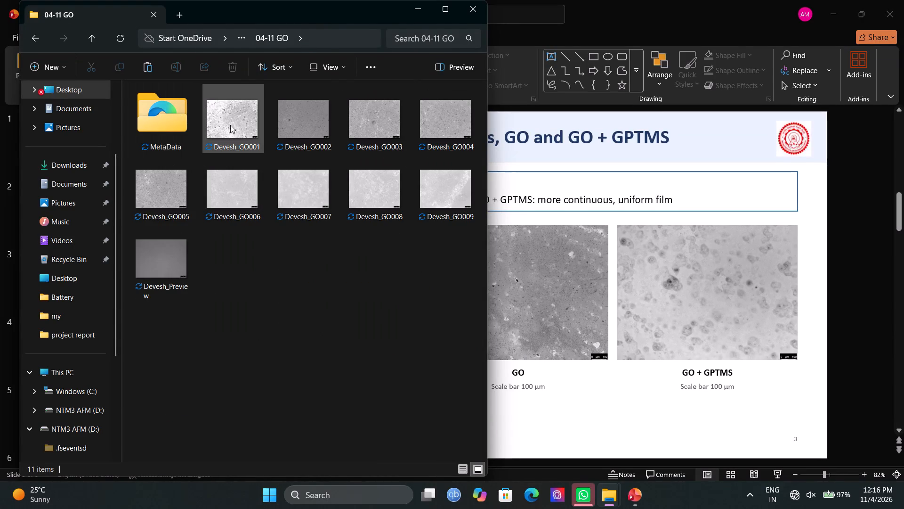
{"action": "double_click", "coordinate": [230, 125]}
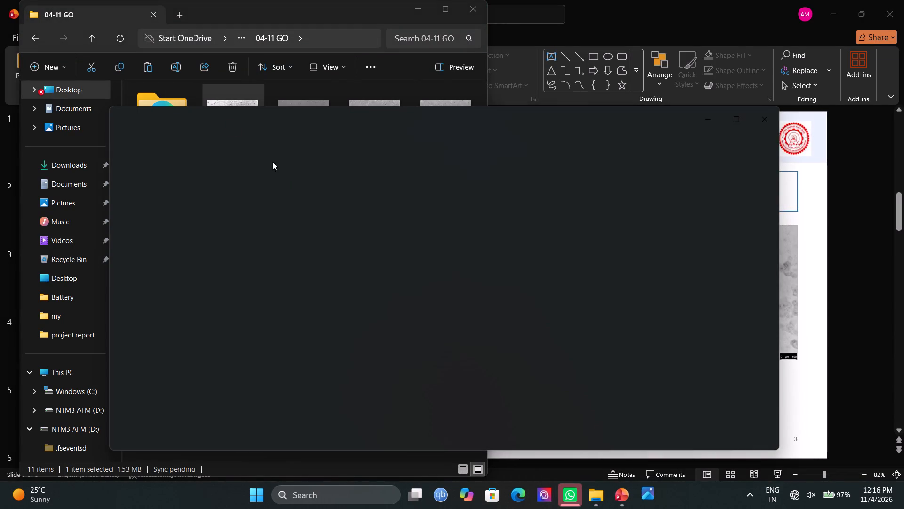
{"action": "key", "text": "Right"}
{"action": "key", "text": "Right"}
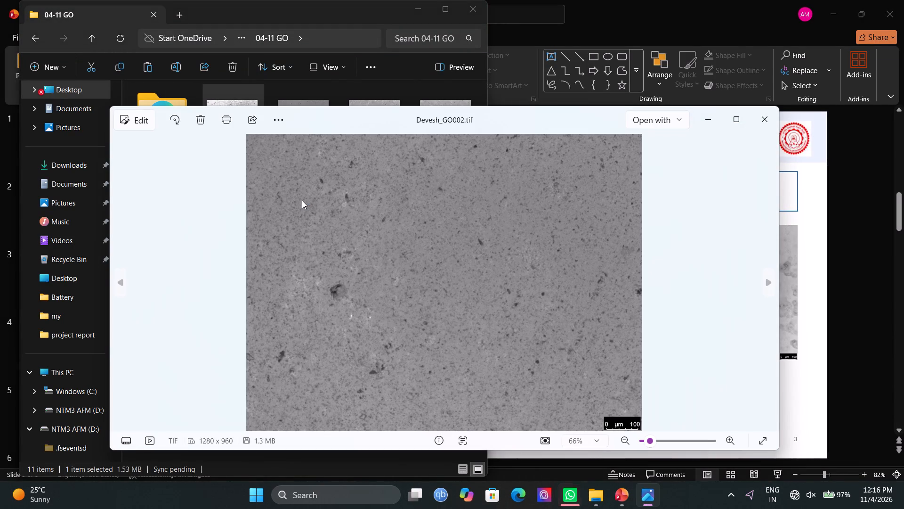
{"action": "key", "text": "Right"}
{"action": "key", "text": "Right"}
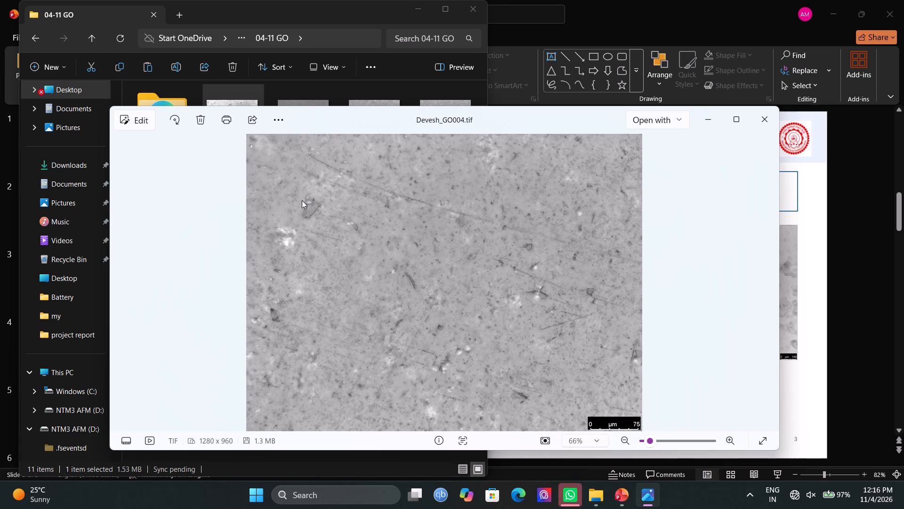
{"action": "key", "text": "Right"}
{"action": "key", "text": "Right"}
{"action": "key", "text": "Right"}
{"action": "key", "text": "Right"}
{"action": "key", "text": "Right"}
{"action": "key", "text": "Right"}
{"action": "key", "text": "Right"}
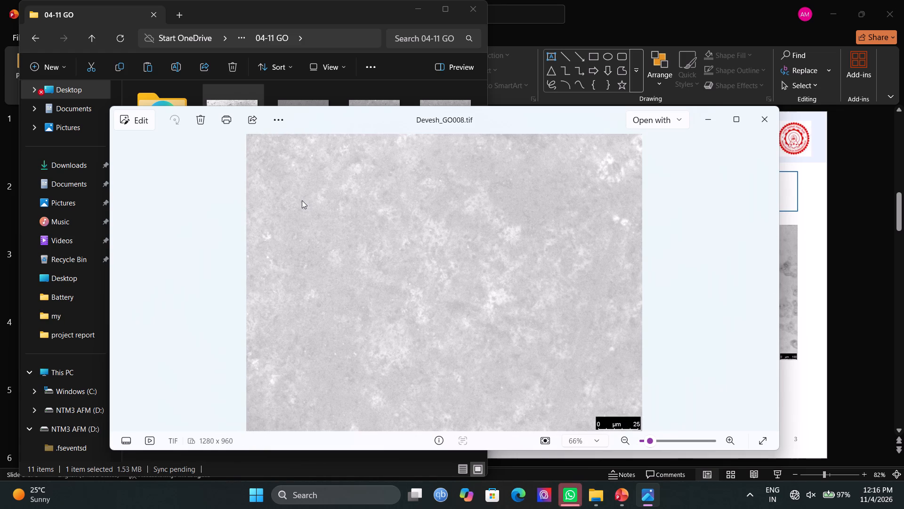
{"action": "key", "text": "Right"}
{"action": "key", "text": "Right"}
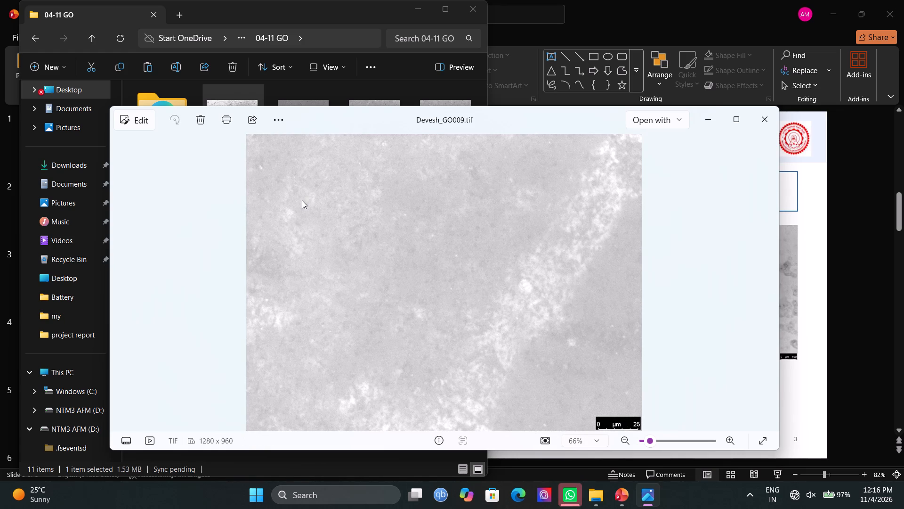
{"action": "key", "text": "Right"}
{"action": "key", "text": "Right"}
{"action": "key", "text": "Right"}
{"action": "key", "text": "Right"}
{"action": "key", "text": "Right"}
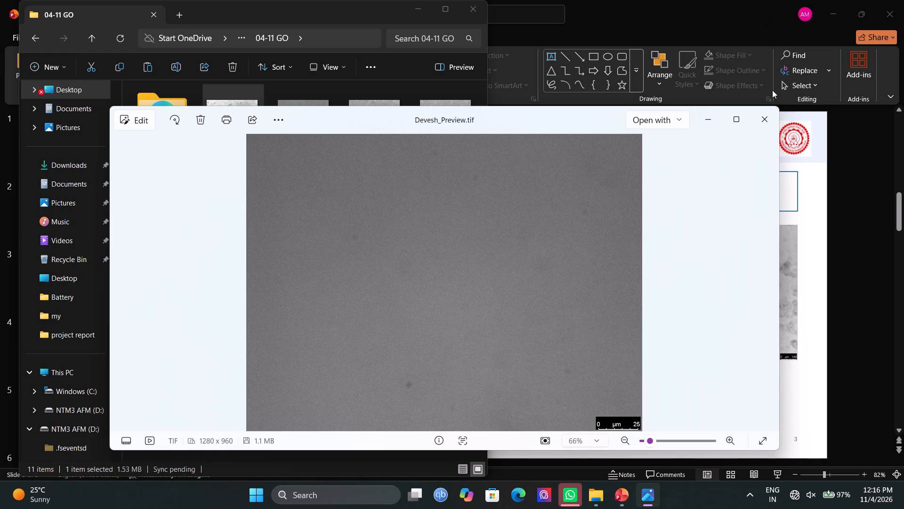
{"action": "left_click", "coordinate": [770, 112]}
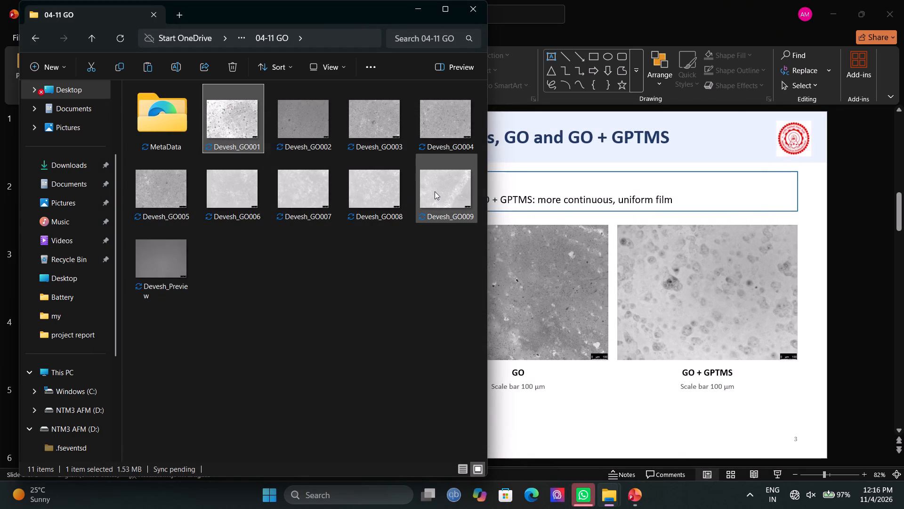
Re-examine the GO microscopy images, going backwards from Devesh_GO009 to the first ones, and close the viewer.
{"action": "double_click", "coordinate": [435, 191]}
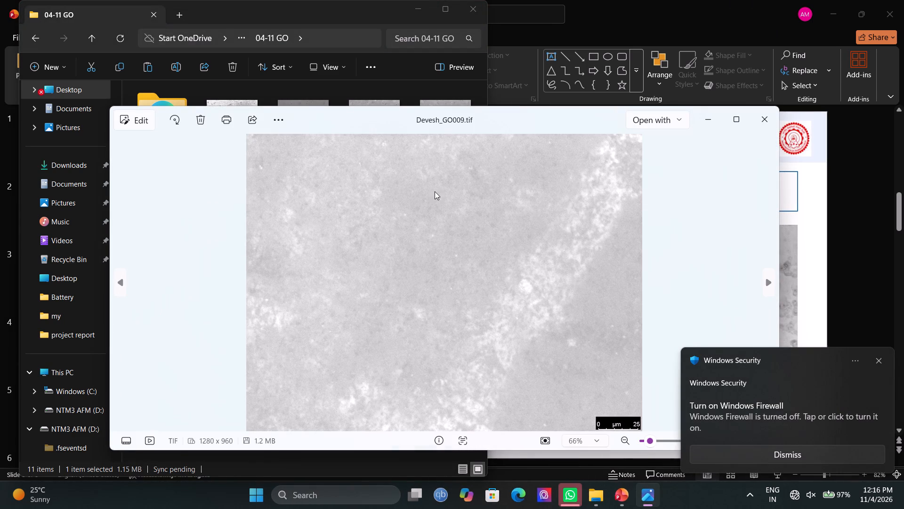
{"action": "key", "text": "Left"}
{"action": "key", "text": "Left"}
{"action": "key", "text": "Left"}
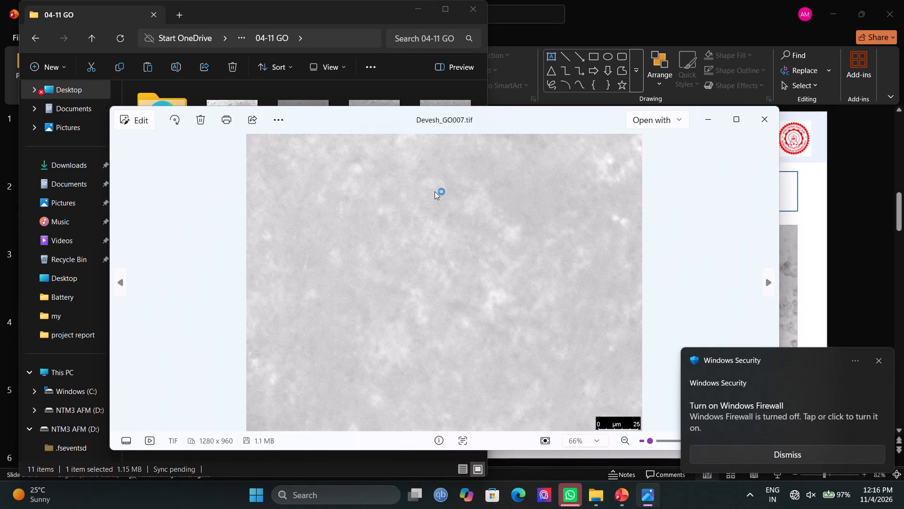
{"action": "key", "text": "Left"}
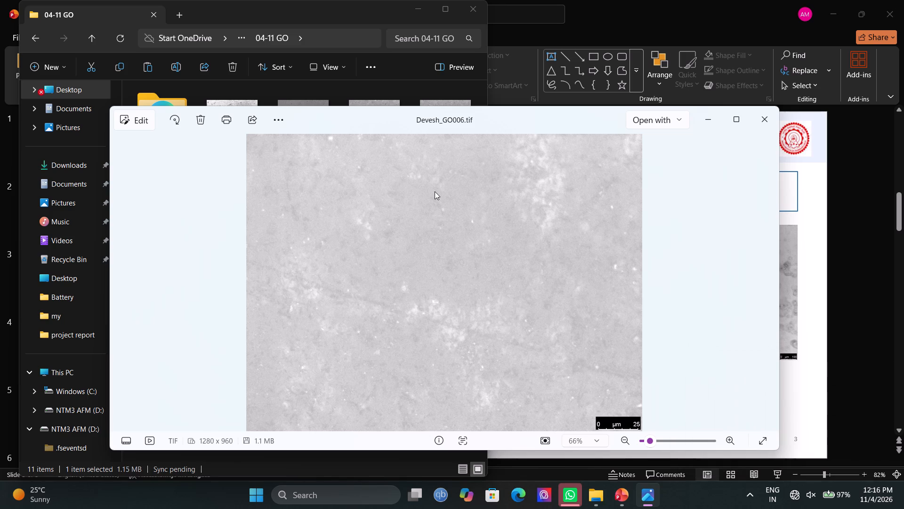
{"action": "key", "text": "Left"}
{"action": "key", "text": "Left"}
{"action": "key", "text": "Left"}
{"action": "key", "text": "Left"}
{"action": "key", "text": "Left"}
{"action": "key", "text": "Right"}
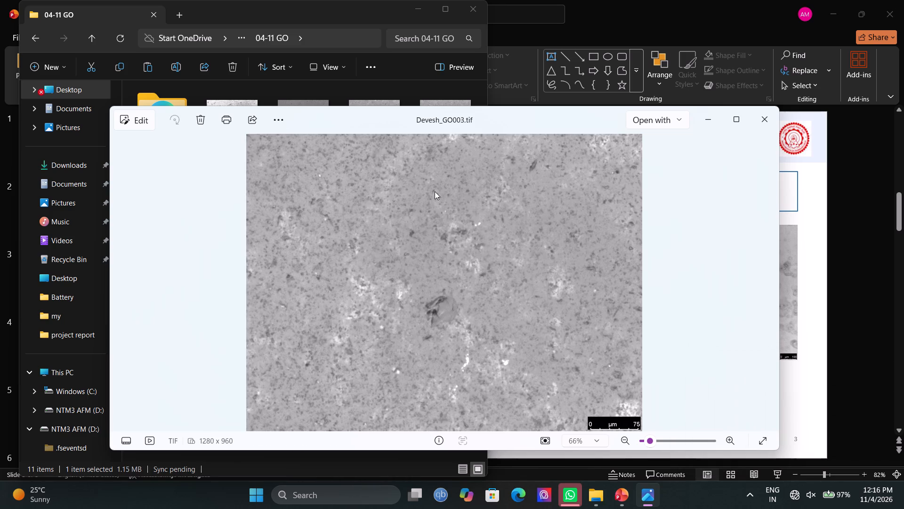
{"action": "key", "text": "Right"}
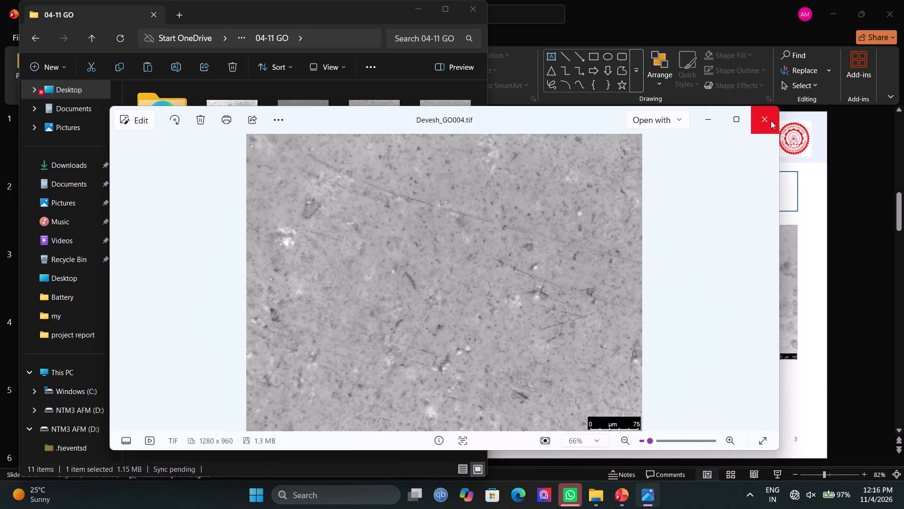
{"action": "left_click", "coordinate": [771, 121]}
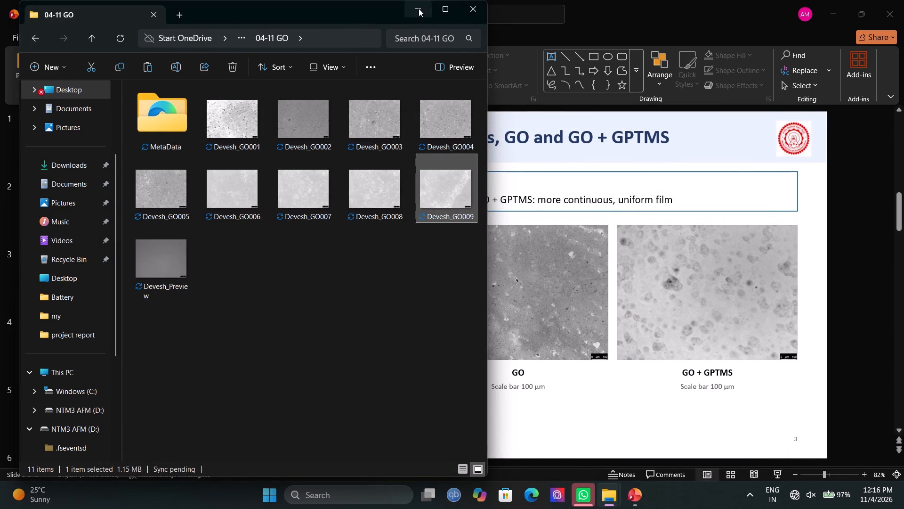
Switch to PowerPoint and review the slides from the abrasion test setup through Optical Image of Go After Abrasion.
{"action": "left_click", "coordinate": [419, 9]}
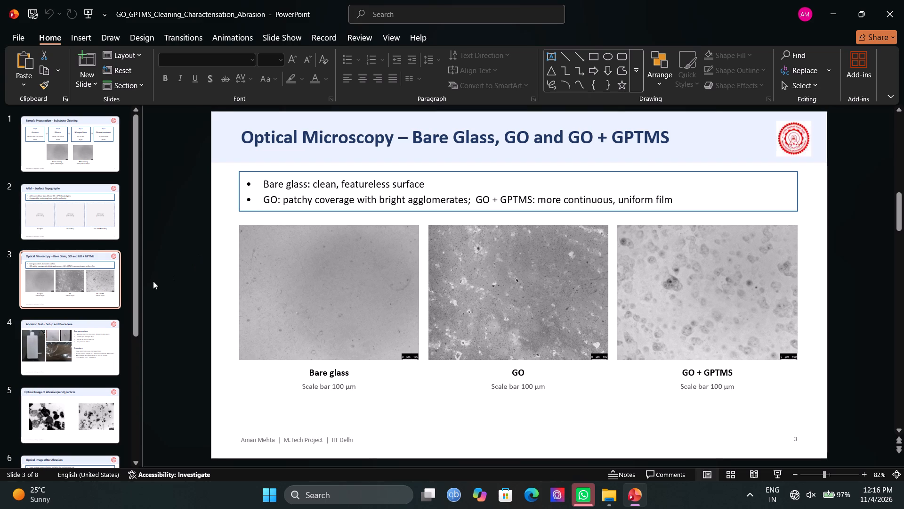
{"action": "left_click", "coordinate": [87, 284]}
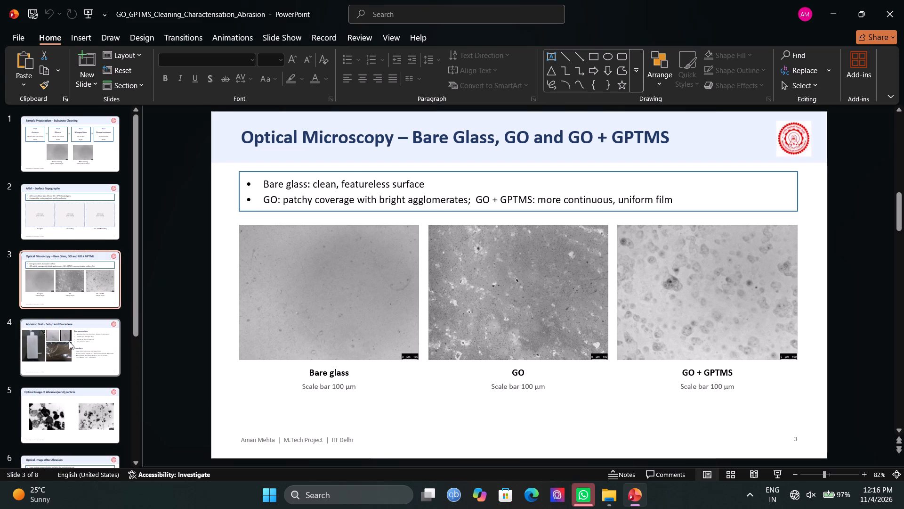
{"action": "left_click", "coordinate": [69, 341]}
{"action": "left_click", "coordinate": [80, 419]}
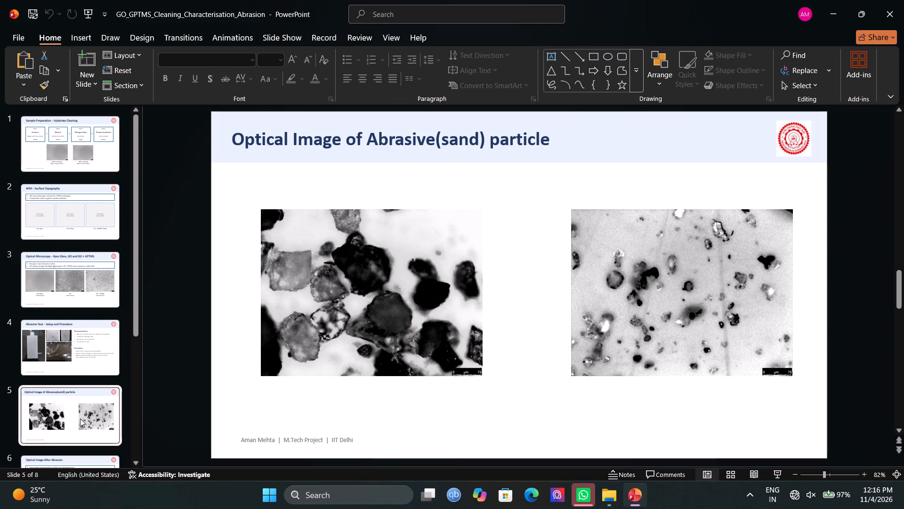
{"action": "scroll", "coordinate": [80, 419], "scroll_direction": "down", "scroll_amount": 1}
{"action": "left_click", "coordinate": [66, 433]}
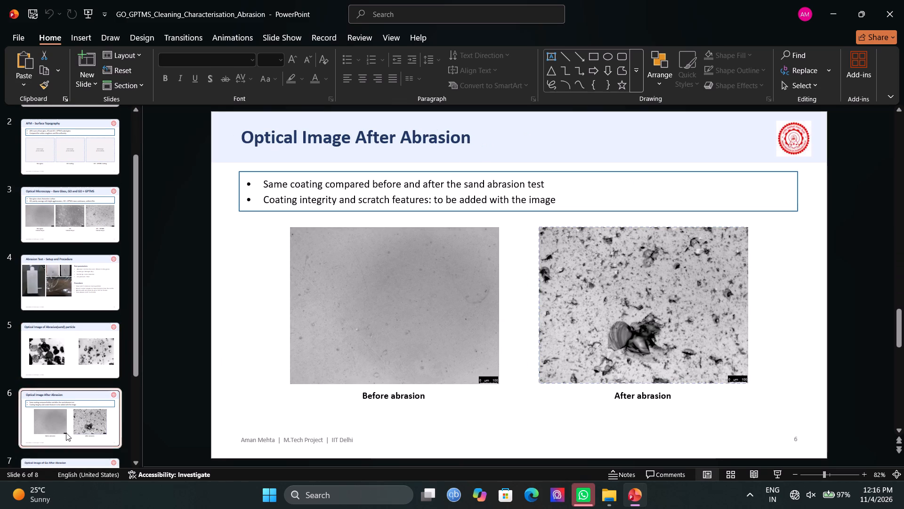
{"action": "scroll", "coordinate": [66, 433], "scroll_direction": "down", "scroll_amount": 1}
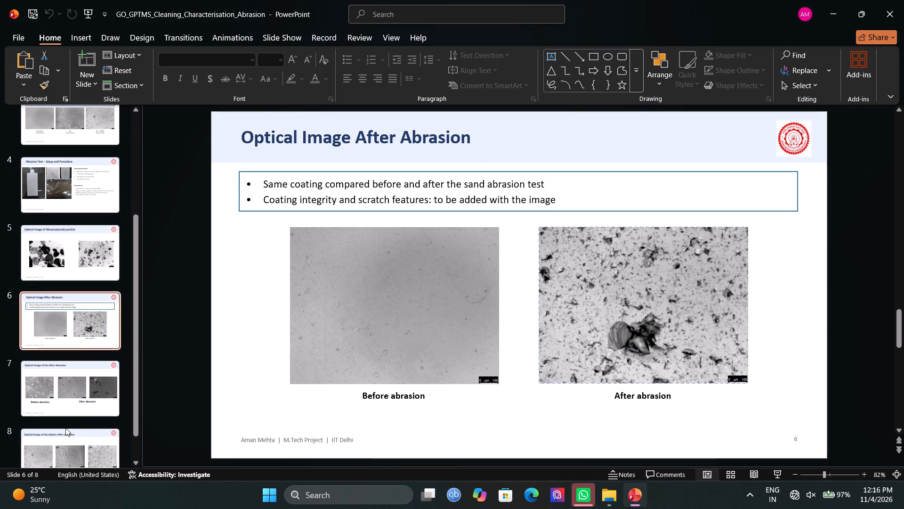
{"action": "left_click", "coordinate": [88, 402]}
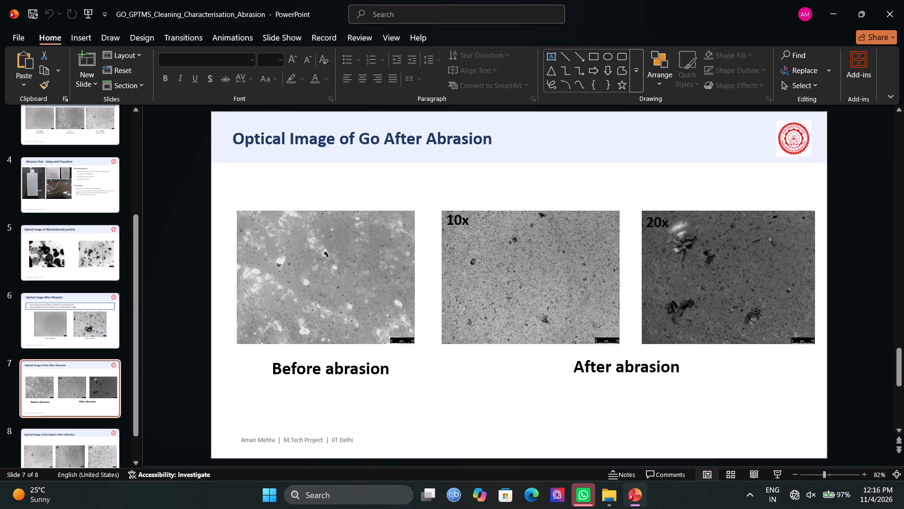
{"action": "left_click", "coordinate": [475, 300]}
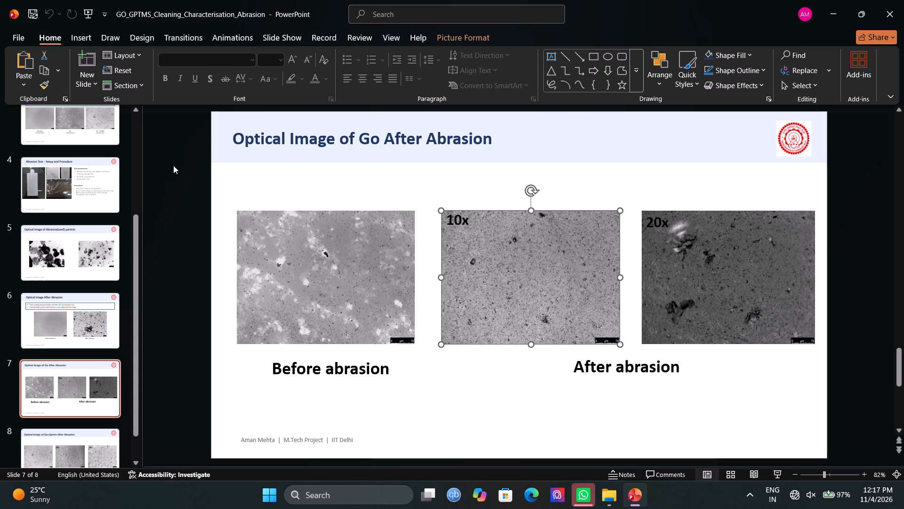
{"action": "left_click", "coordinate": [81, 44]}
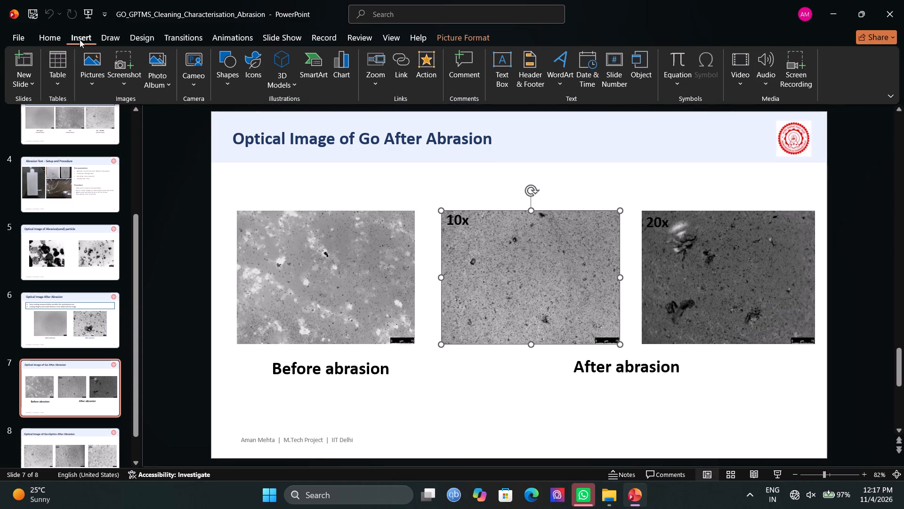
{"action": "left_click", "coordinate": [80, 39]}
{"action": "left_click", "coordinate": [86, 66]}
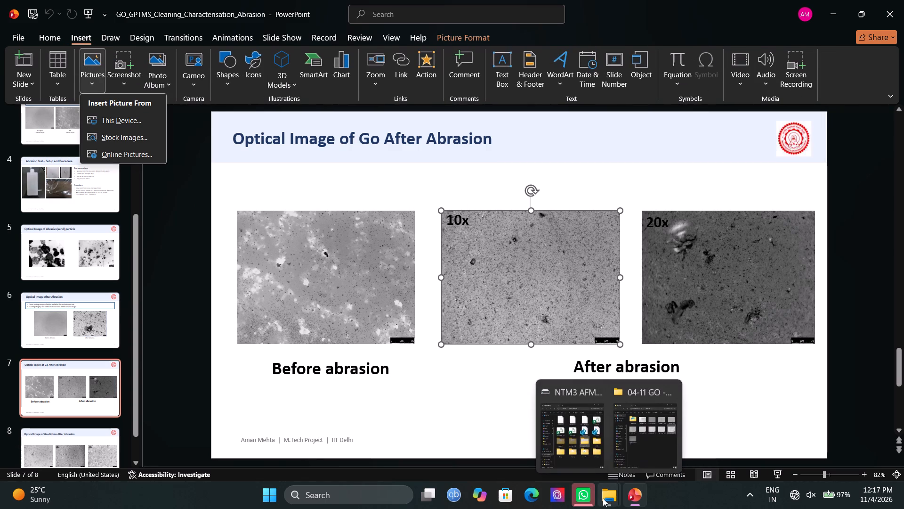
Close the File Explorer window showing the NTM3 AFM (D:) drive.
{"action": "left_click", "coordinate": [588, 453]}
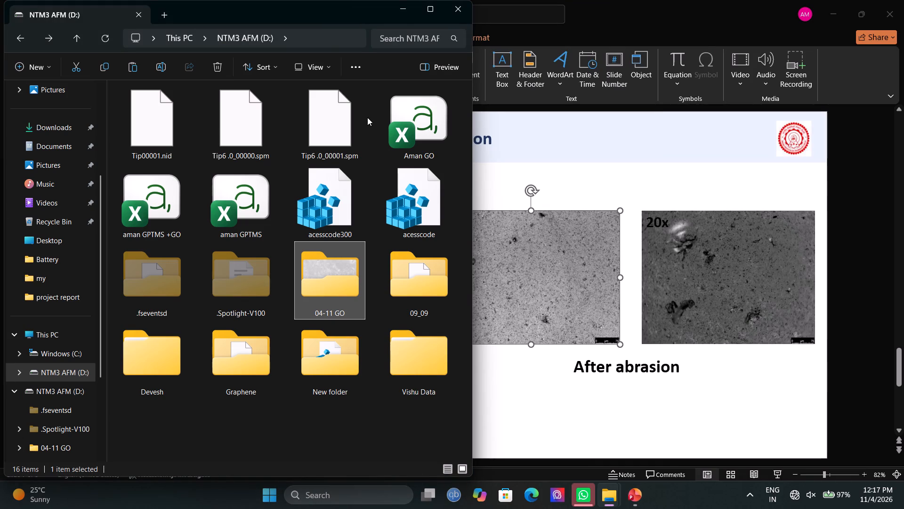
{"action": "left_click", "coordinate": [453, 18]}
{"action": "left_click", "coordinate": [454, 12]}
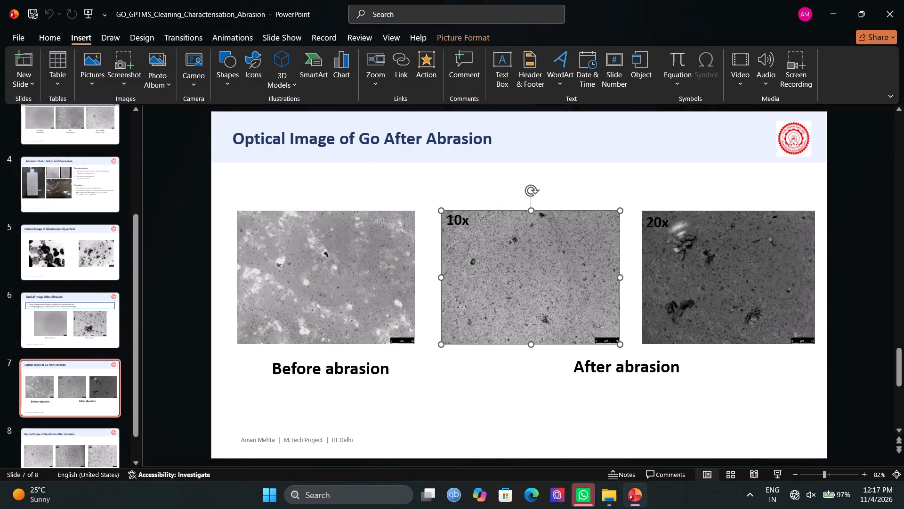
Return to the 04-11 GO folder and examine its microscopy images from Devesh_GO001 through Devesh_Preview.
{"action": "left_click", "coordinate": [614, 498]}
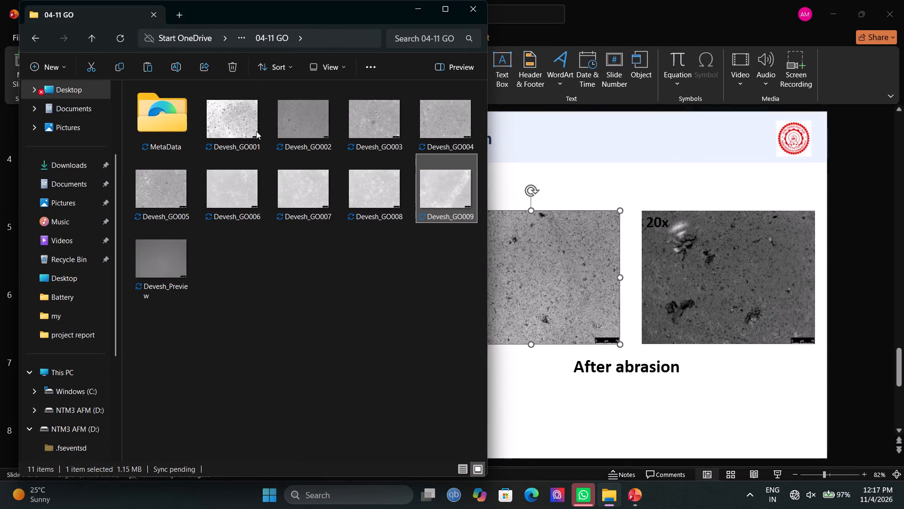
{"action": "left_click", "coordinate": [246, 133]}
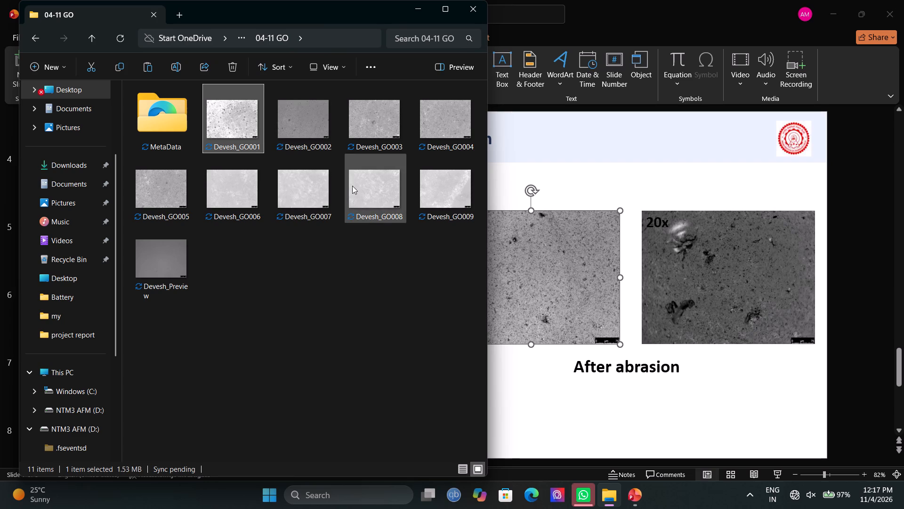
{"action": "double_click", "coordinate": [245, 115]}
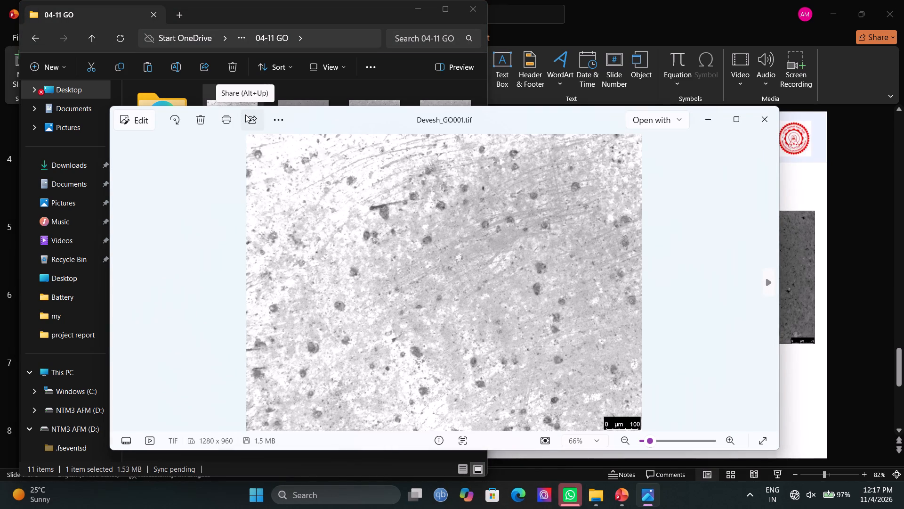
{"action": "key", "text": "Right"}
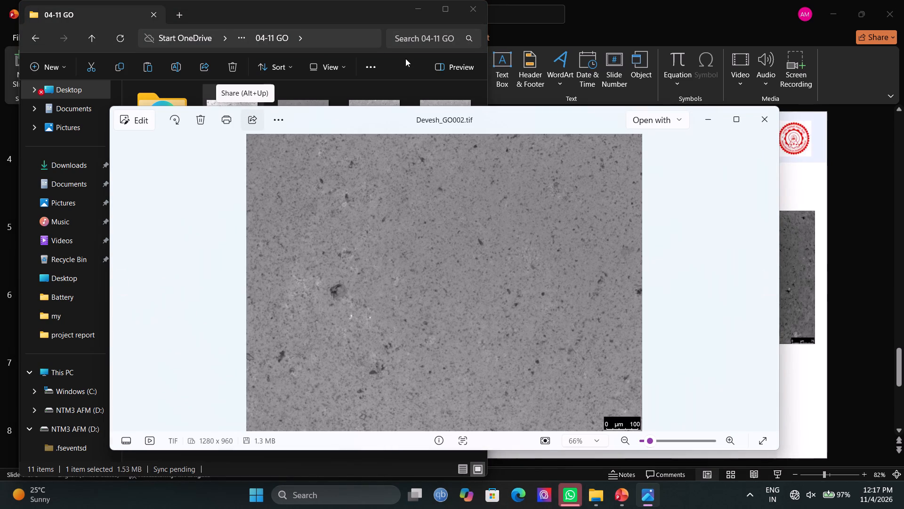
{"action": "key", "text": "Left"}
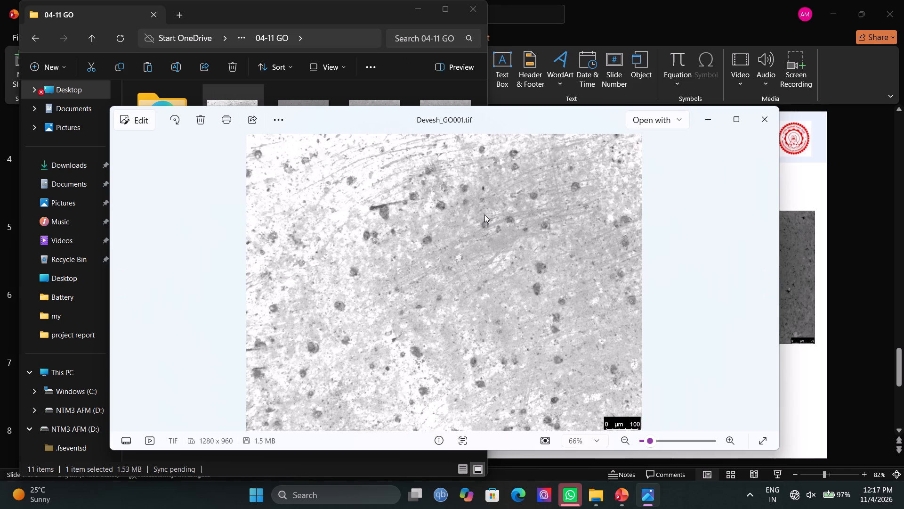
{"action": "key", "text": "Right"}
{"action": "key", "text": "Right"}
{"action": "key", "text": "Right"}
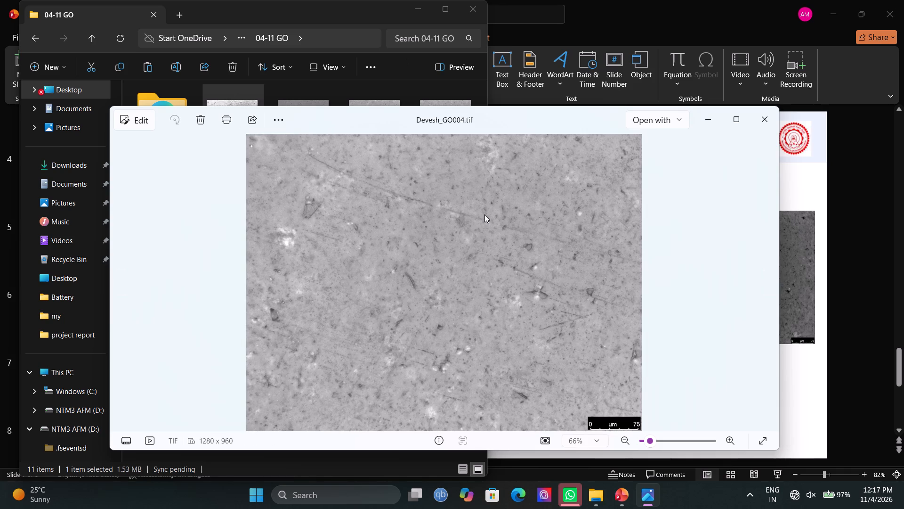
{"action": "key", "text": "Right"}
{"action": "key", "text": "Right"}
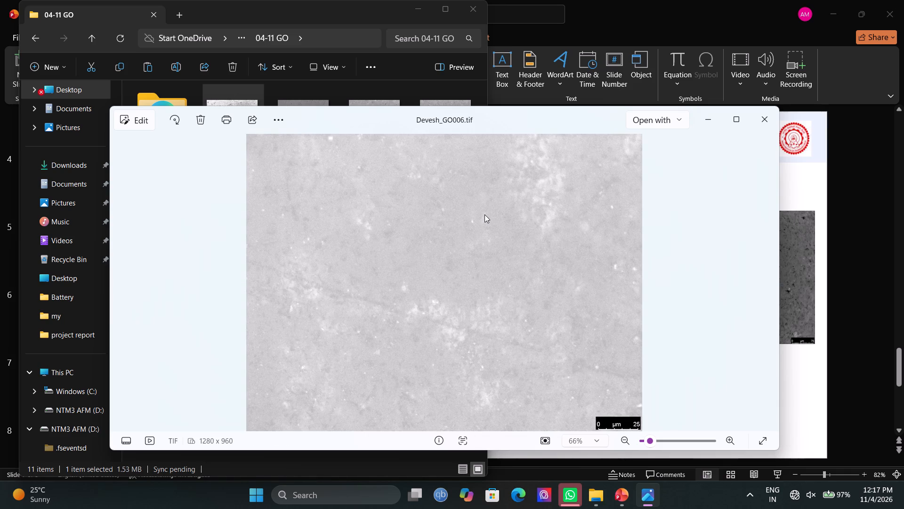
{"action": "key", "text": "Right"}
{"action": "key", "text": "Right"}
{"action": "key", "text": "Right"}
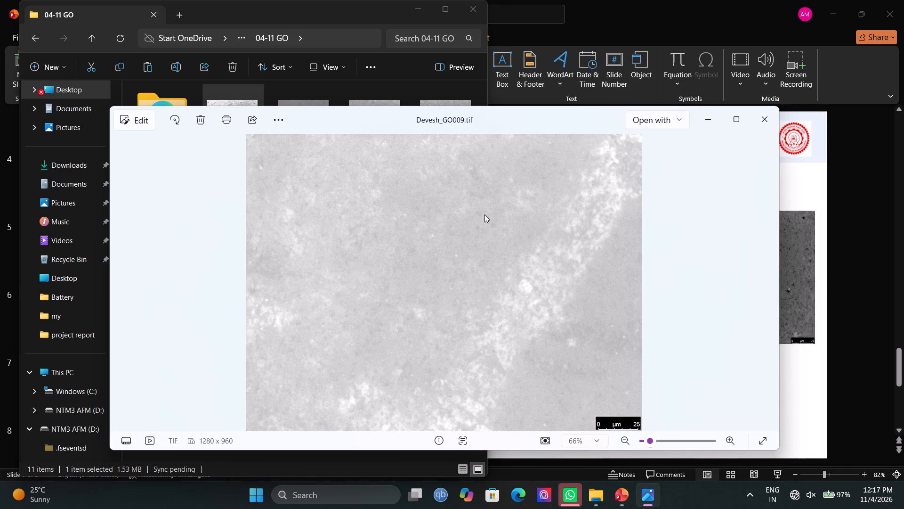
{"action": "key", "text": "Left"}
{"action": "key", "text": "Right"}
{"action": "key", "text": "Right"}
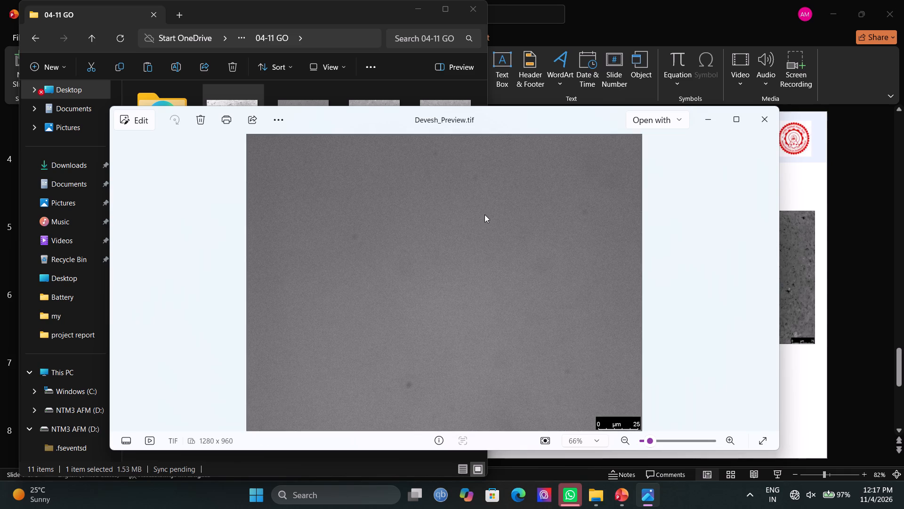
Go back through the GO images from Devesh_Preview to Devesh_GO002, return to Devesh_GO003, and minimise the viewer.
{"action": "key", "text": "Left"}
{"action": "key", "text": "Left"}
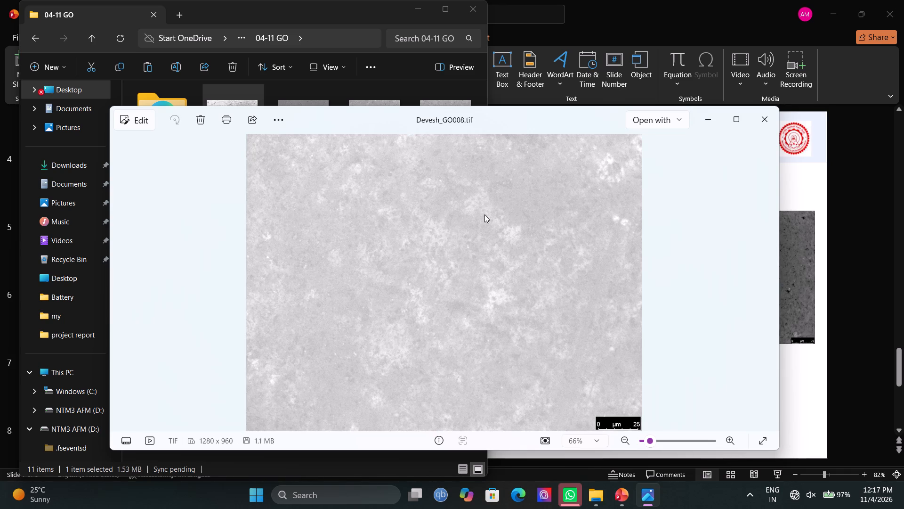
{"action": "key", "text": "Left"}
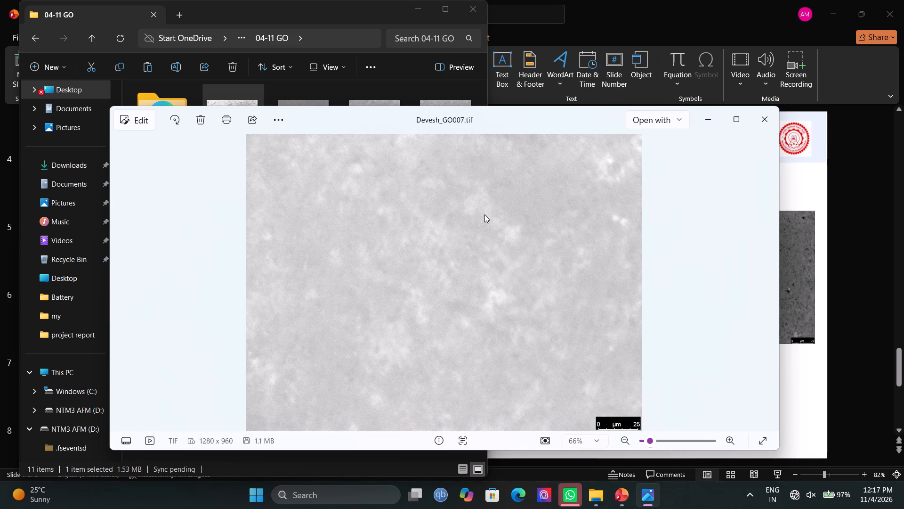
{"action": "key", "text": "Left"}
{"action": "key", "text": "Left"}
{"action": "key", "text": "Left"}
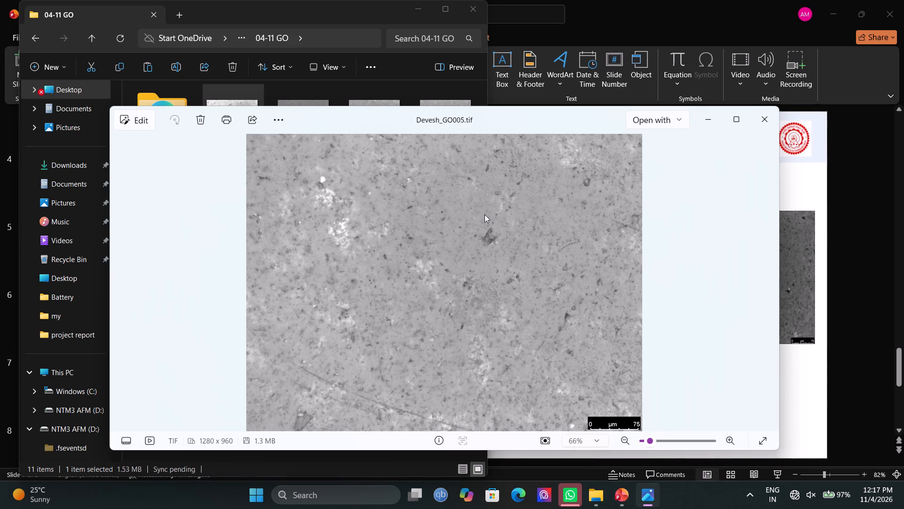
{"action": "key", "text": "Left"}
{"action": "key", "text": "Left"}
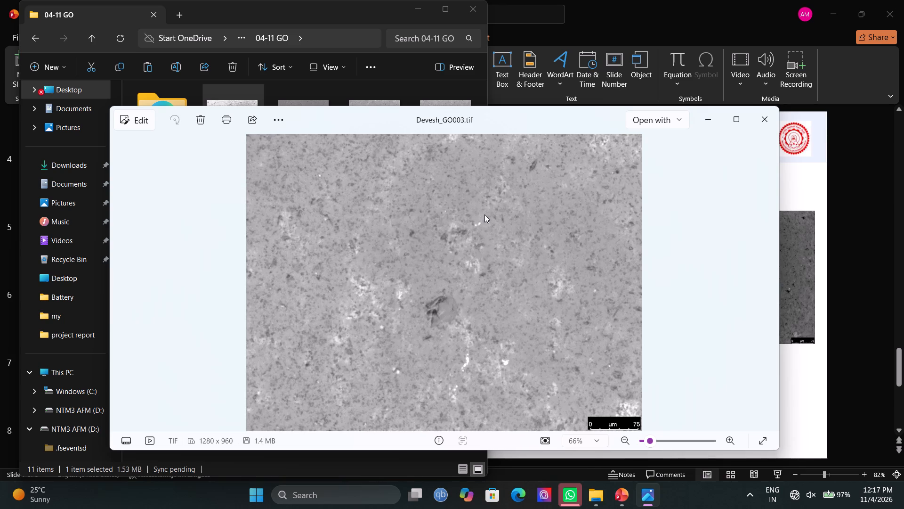
{"action": "key", "text": "Left"}
{"action": "key", "text": "Right"}
{"action": "left_click", "coordinate": [702, 113]}
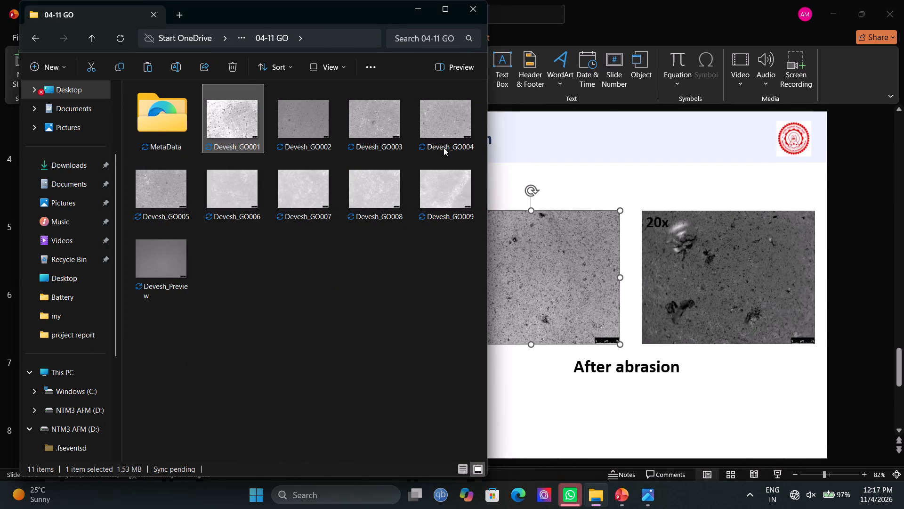
Copy the Devesh_GO003 image into the Optical Image of Go After Abrasion slide and shrink it to about 3.6" by 4.8".
{"action": "left_click", "coordinate": [384, 132]}
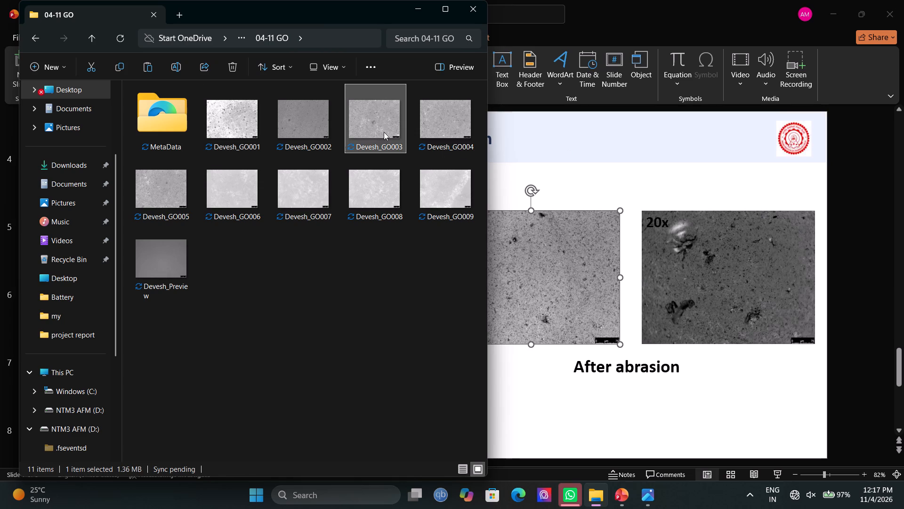
{"action": "key", "text": "ctrl+c"}
{"action": "left_click", "coordinate": [549, 285]}
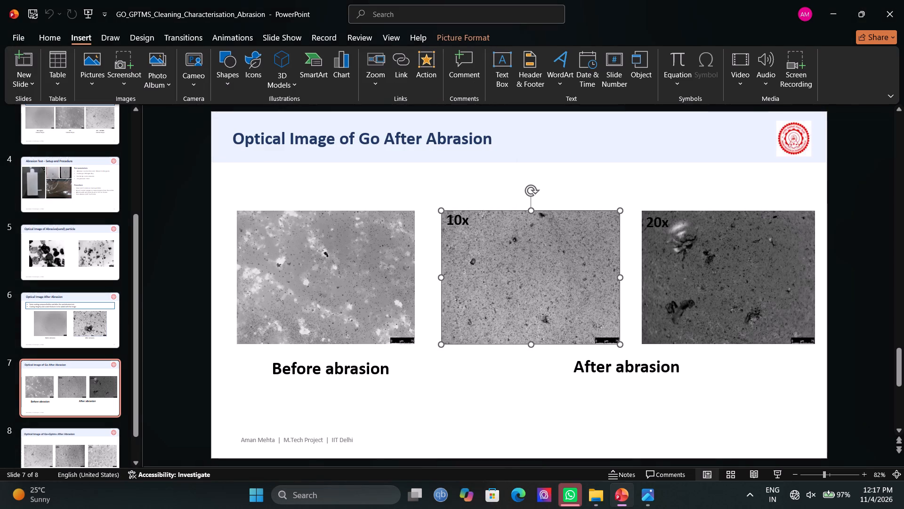
{"action": "key", "text": "ctrl+v"}
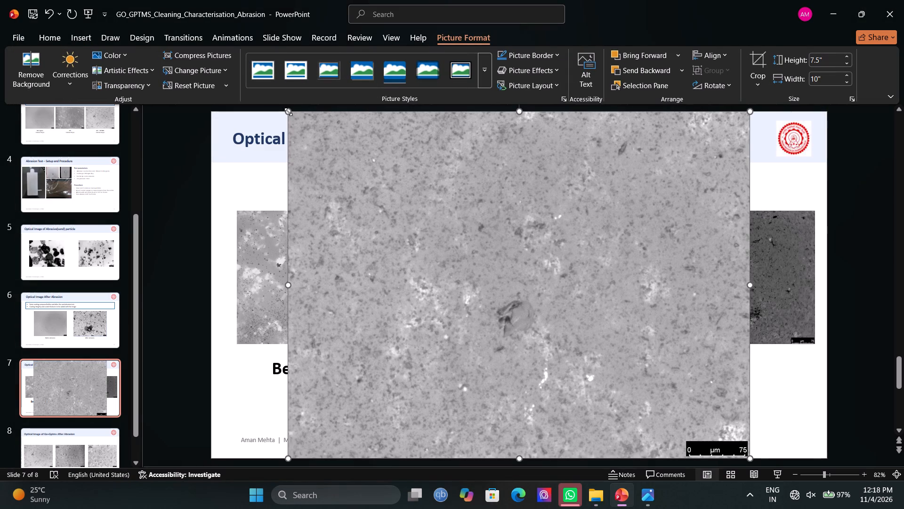
{"action": "left_click_drag", "start_coordinate": [291, 114], "coordinate": [531, 317]}
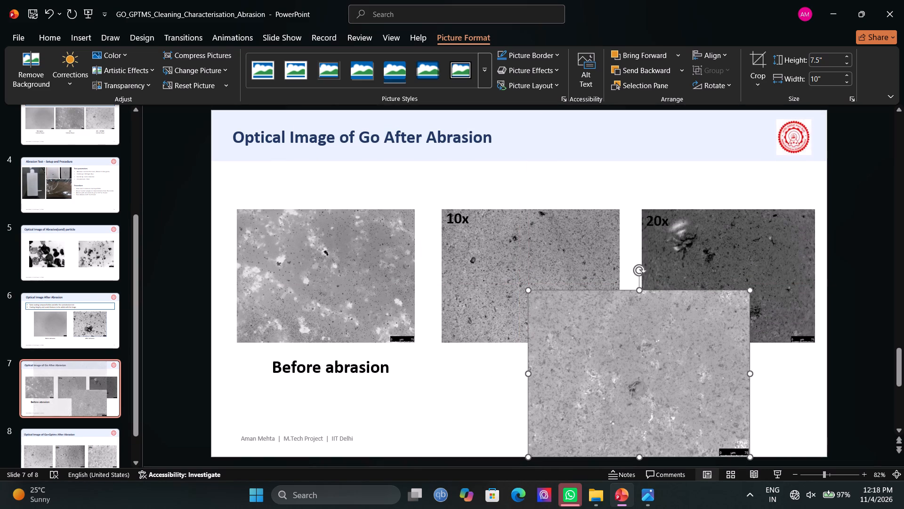
Shift the pasted image aside and delete the old 10x after-abrasion image beneath it.
{"action": "left_click_drag", "start_coordinate": [624, 351], "coordinate": [356, 216]}
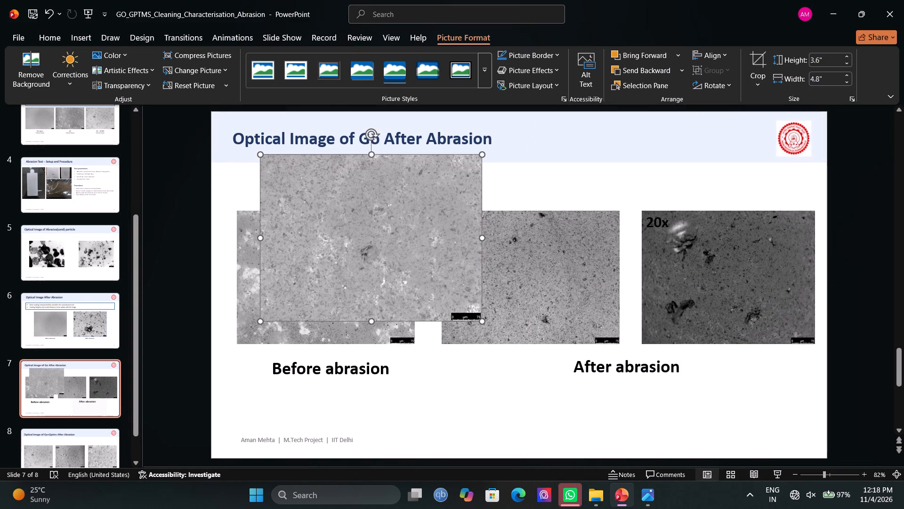
{"action": "left_click", "coordinate": [517, 262]}
{"action": "key", "text": "Delete"}
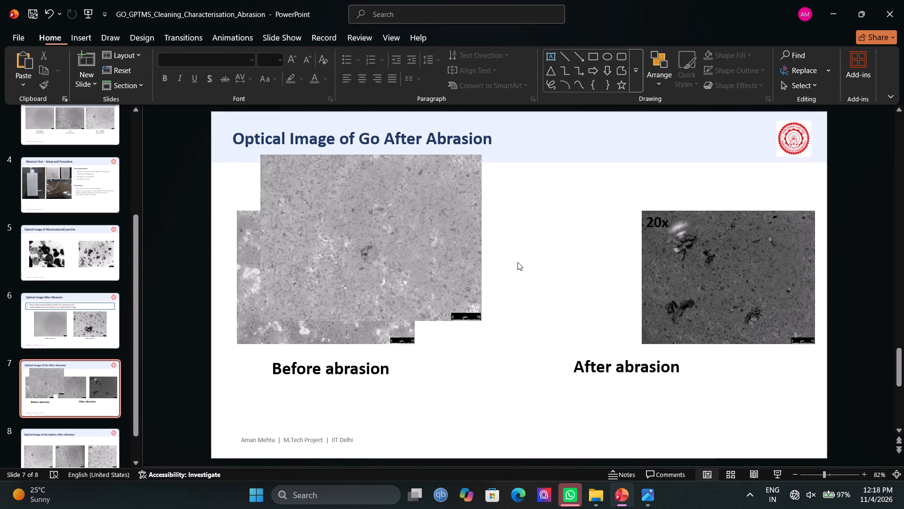
Move the 10x label out of the way and fit the new image beside the 20x image, matching its height and bottom edge.
{"action": "left_click_drag", "start_coordinate": [403, 228], "coordinate": [571, 289]}
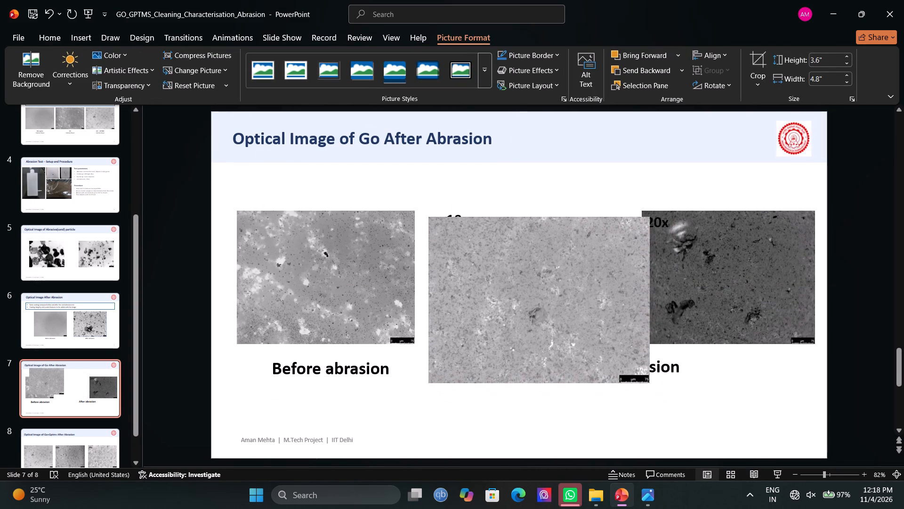
{"action": "left_click_drag", "start_coordinate": [571, 289], "coordinate": [571, 288]}
{"action": "left_click_drag", "start_coordinate": [477, 255], "coordinate": [473, 301]}
{"action": "left_click_drag", "start_coordinate": [460, 229], "coordinate": [306, 404]}
{"action": "left_click_drag", "start_coordinate": [502, 317], "coordinate": [497, 254]}
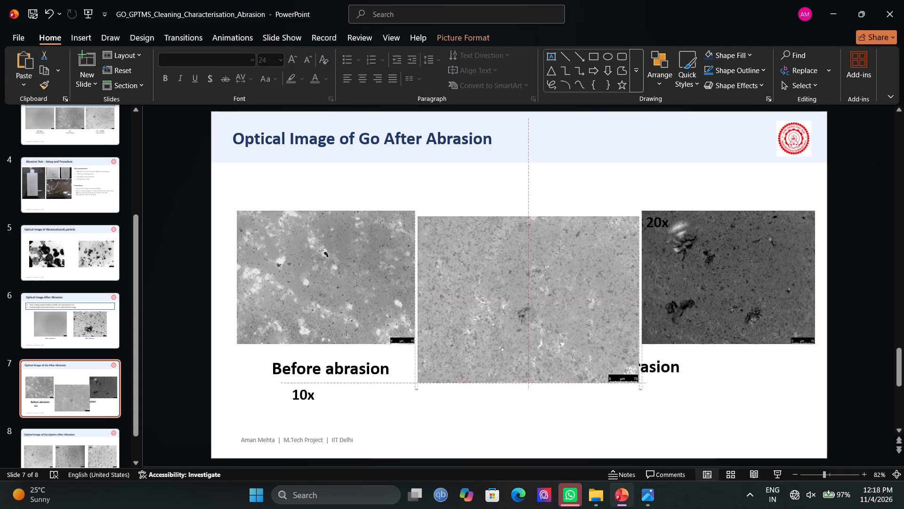
{"action": "left_click_drag", "start_coordinate": [497, 254], "coordinate": [496, 233]}
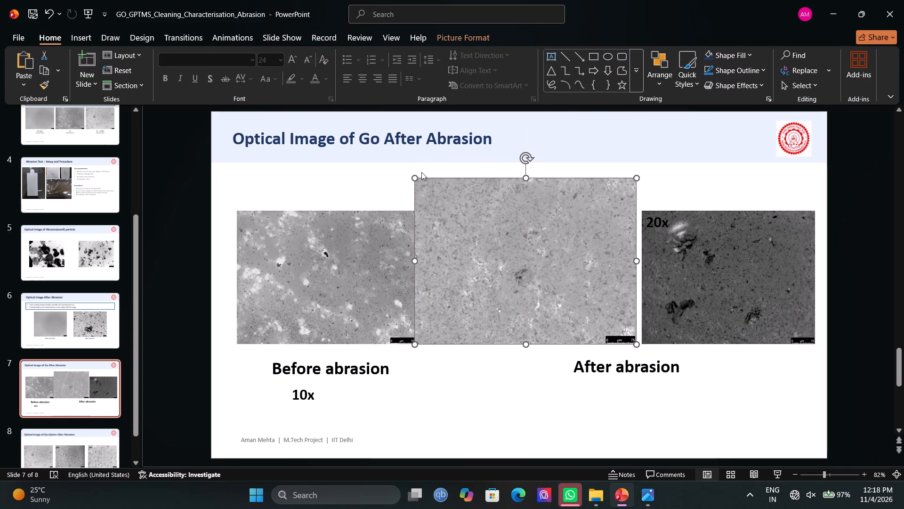
{"action": "left_click_drag", "start_coordinate": [414, 180], "coordinate": [462, 220]}
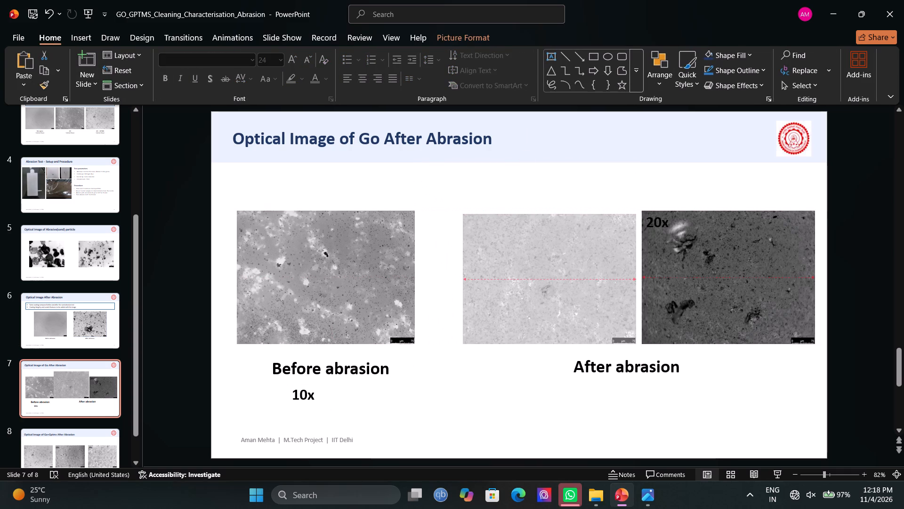
{"action": "left_click_drag", "start_coordinate": [462, 220], "coordinate": [459, 222]}
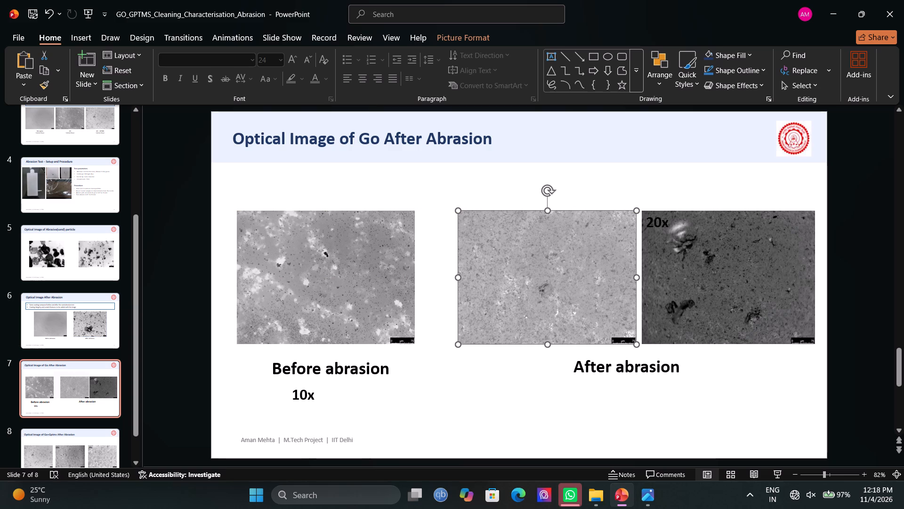
Move the 10x label from below the Before abrasion caption to just above the new after-abrasion image.
{"action": "left_click", "coordinate": [303, 394]}
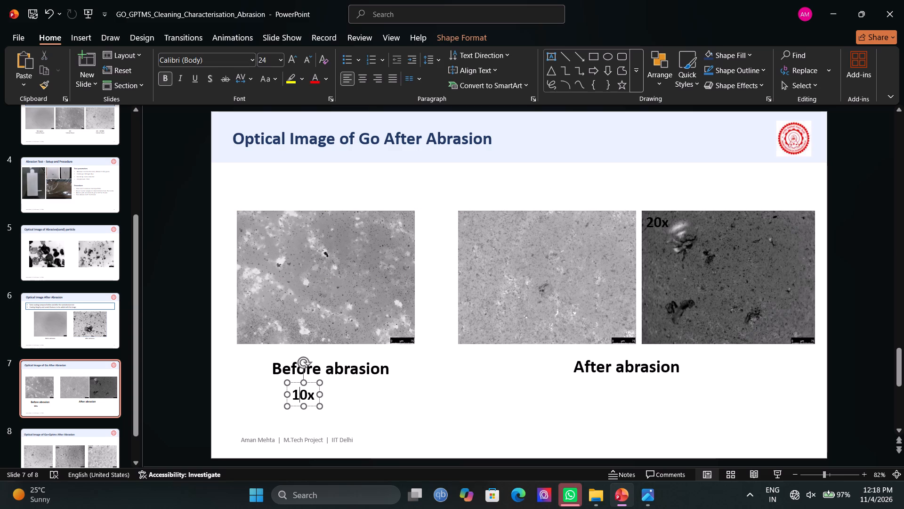
{"action": "left_click_drag", "start_coordinate": [302, 383], "coordinate": [388, 314]}
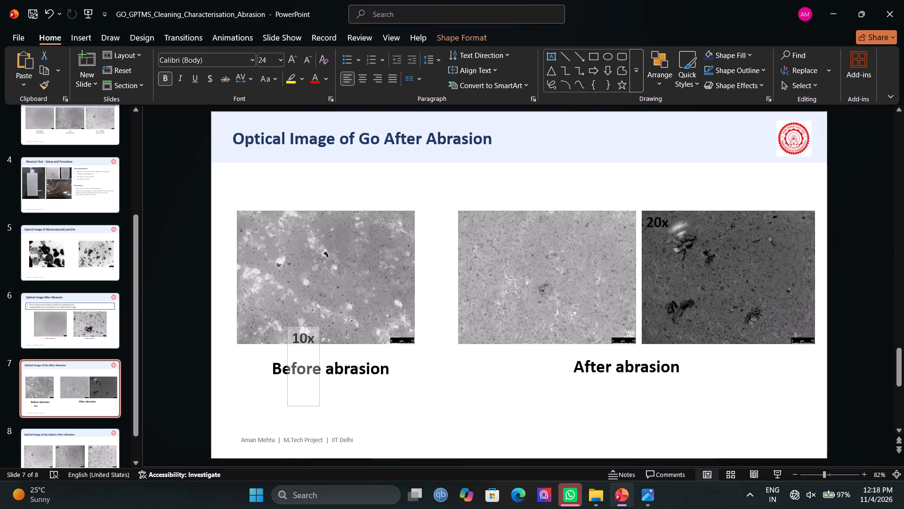
{"action": "left_click_drag", "start_coordinate": [388, 314], "coordinate": [334, 395]}
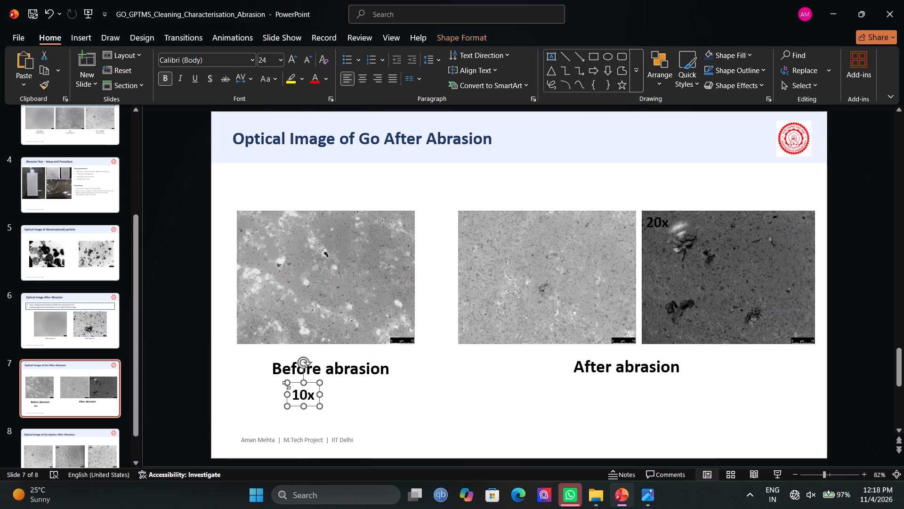
{"action": "left_click", "coordinate": [286, 384]}
{"action": "left_click_drag", "start_coordinate": [294, 382], "coordinate": [472, 254]}
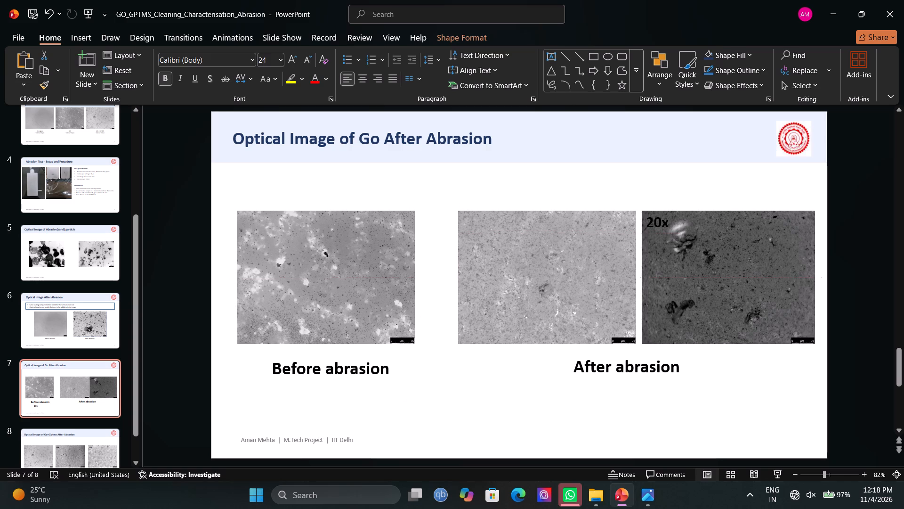
{"action": "left_click_drag", "start_coordinate": [472, 254], "coordinate": [456, 179]}
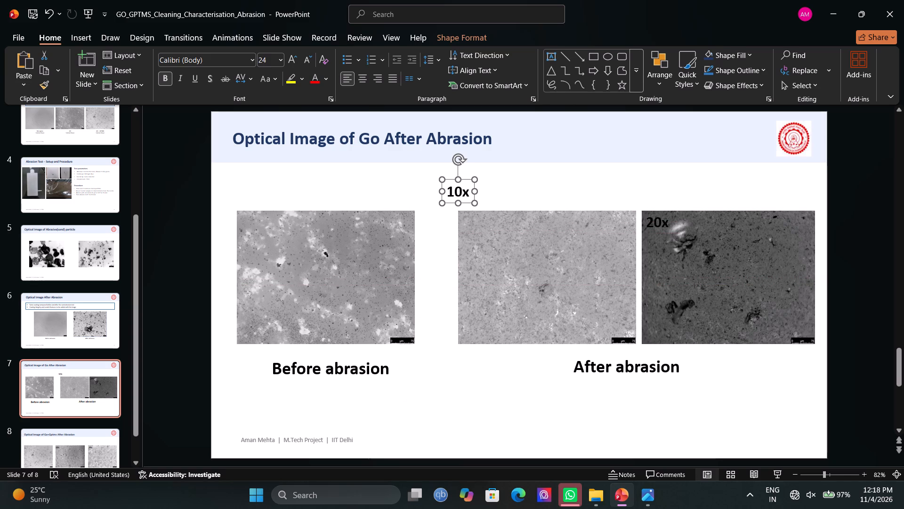
{"action": "left_click", "coordinate": [476, 261]}
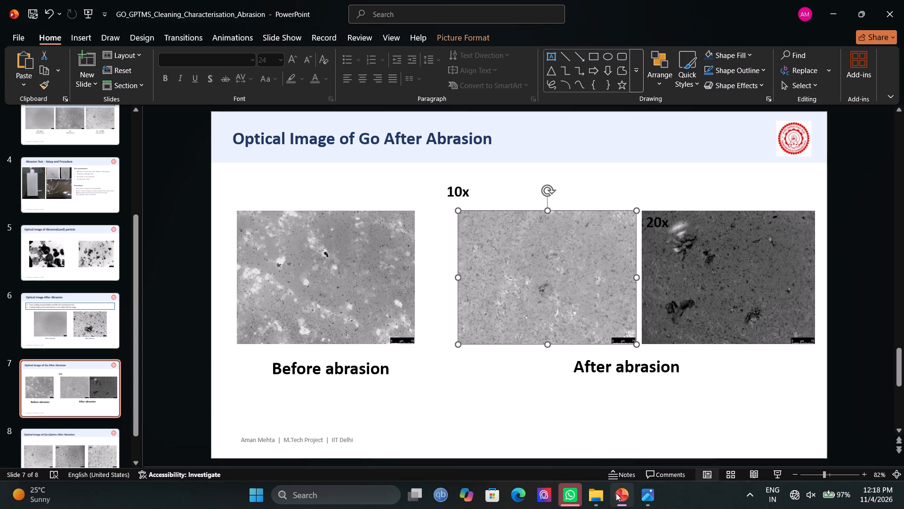
Check the Devesh_GO004 image, copy it into the Optical Image of Go After Abrasion slide and shrink it to about 4.5" by 6".
{"action": "left_click", "coordinate": [587, 500]}
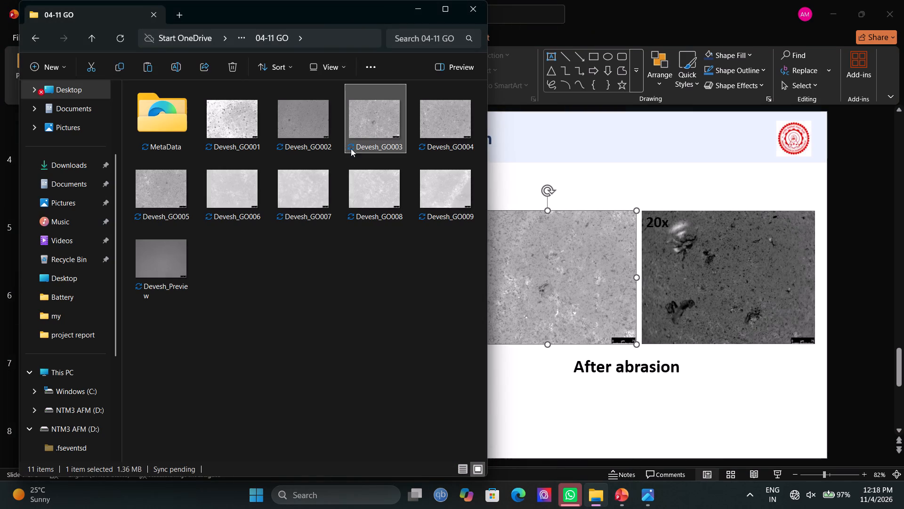
{"action": "left_click", "coordinate": [427, 128]}
{"action": "double_click", "coordinate": [427, 128]}
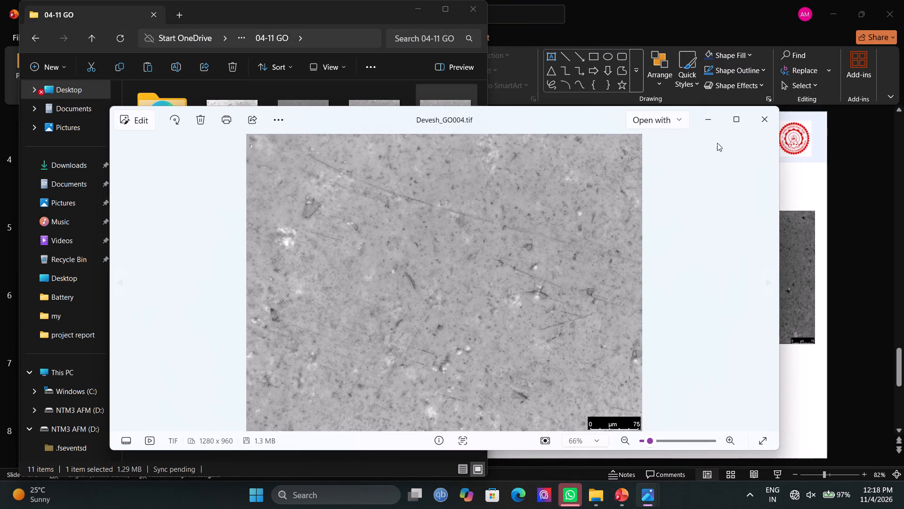
{"action": "left_click", "coordinate": [765, 118]}
{"action": "key", "text": "ctrl+c"}
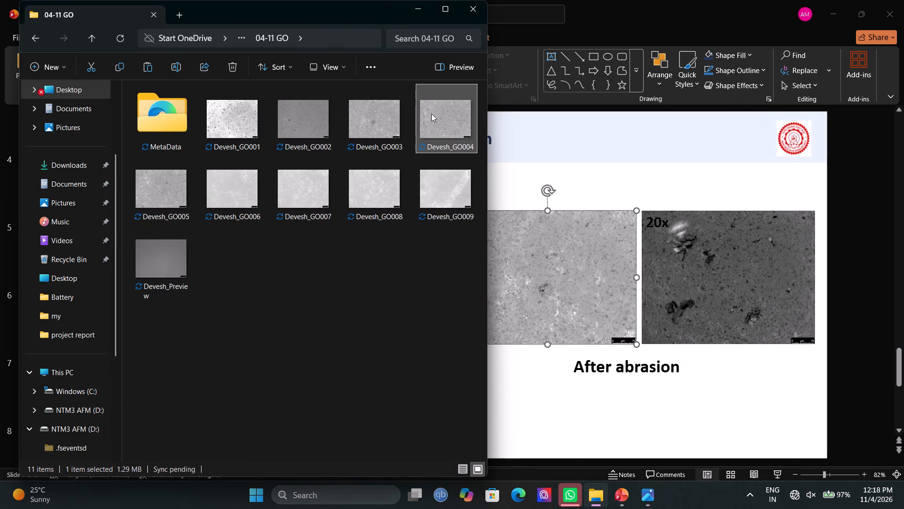
{"action": "left_click", "coordinate": [421, 8]}
{"action": "key", "text": "ctrl+v"}
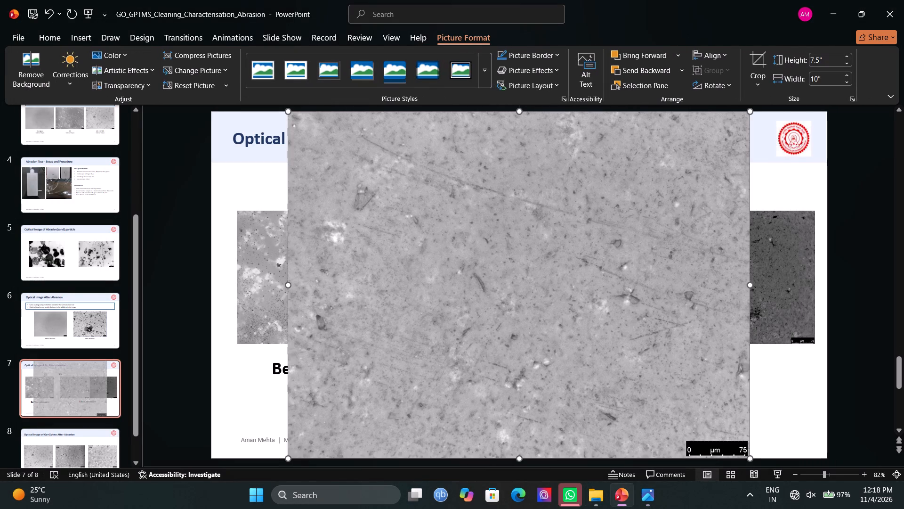
{"action": "left_click_drag", "start_coordinate": [287, 112], "coordinate": [324, 149]}
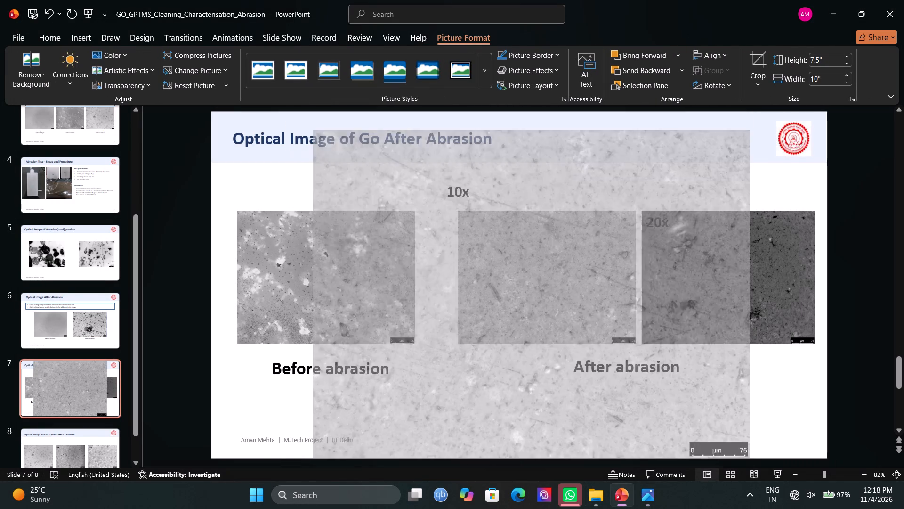
{"action": "left_click_drag", "start_coordinate": [324, 149], "coordinate": [476, 294]}
Shift the pasted image aside over the before-abrasion picture and delete the Devesh_GO003 image next to the 20x image.
{"action": "left_click_drag", "start_coordinate": [558, 307], "coordinate": [316, 245]}
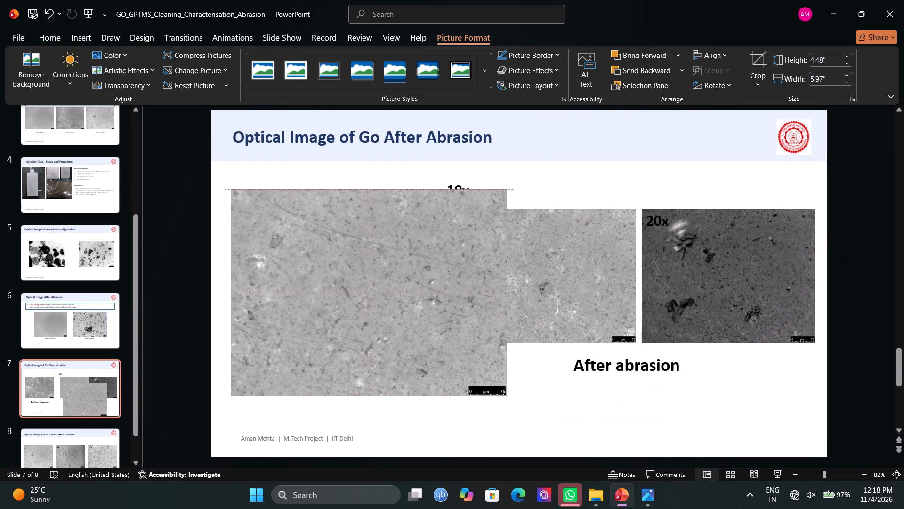
{"action": "left_click", "coordinate": [543, 266]}
{"action": "key", "text": "Delete"}
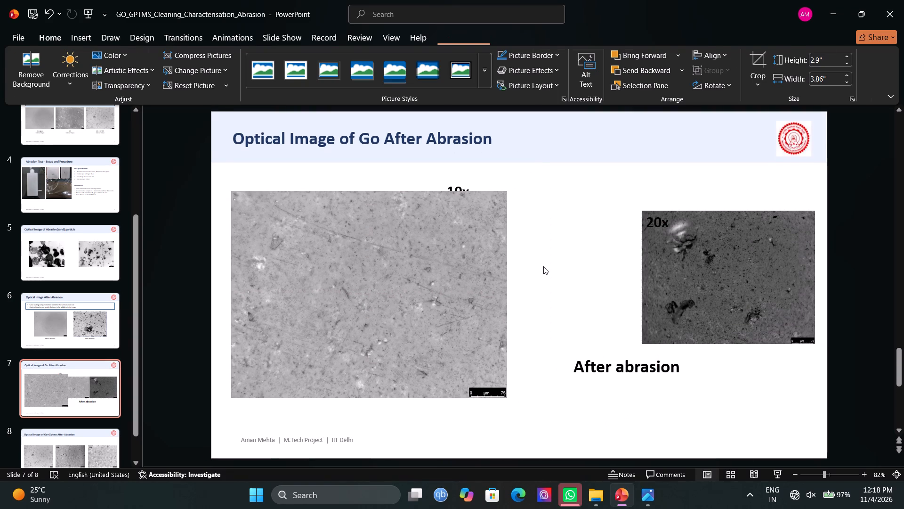
Shrink the Devesh_GO004 image to about 2.9" by 3.86" and place it beside the 20x image, aligned with the picture row.
{"action": "left_click", "coordinate": [257, 202]}
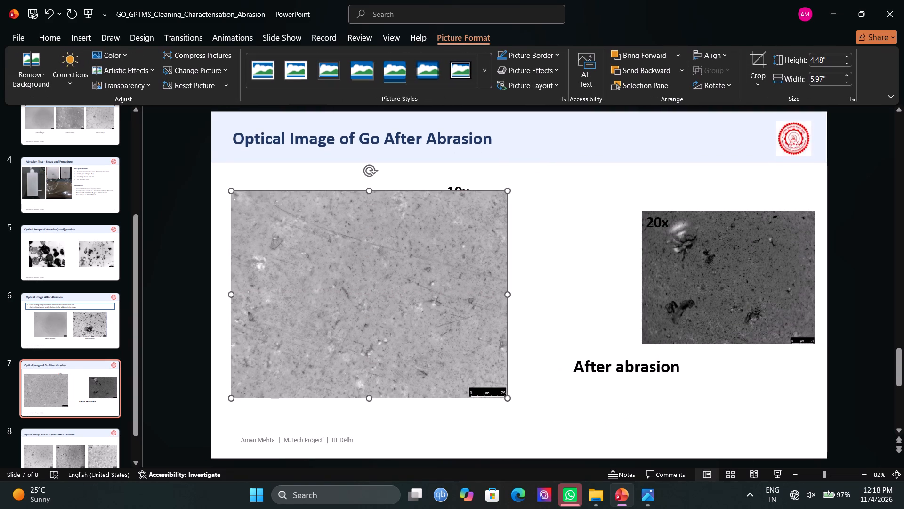
{"action": "left_click_drag", "start_coordinate": [234, 191], "coordinate": [447, 267]}
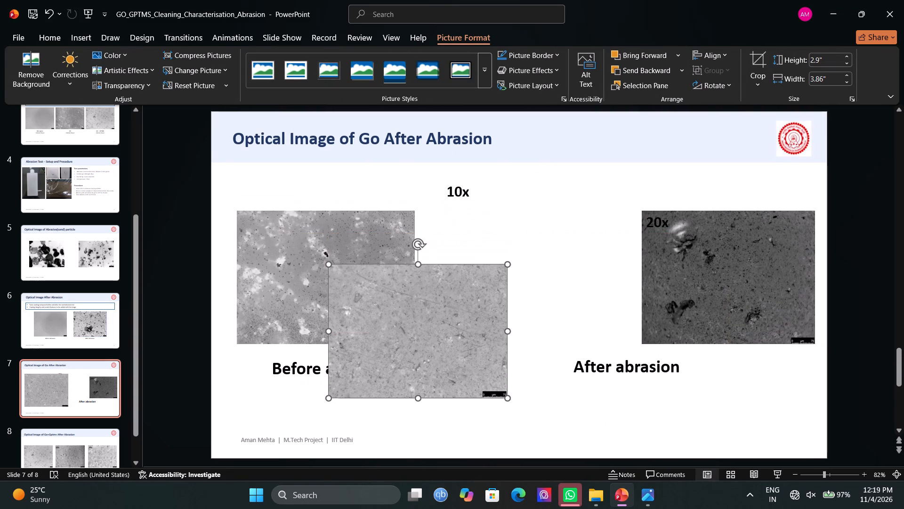
{"action": "left_click_drag", "start_coordinate": [429, 306], "coordinate": [544, 252]}
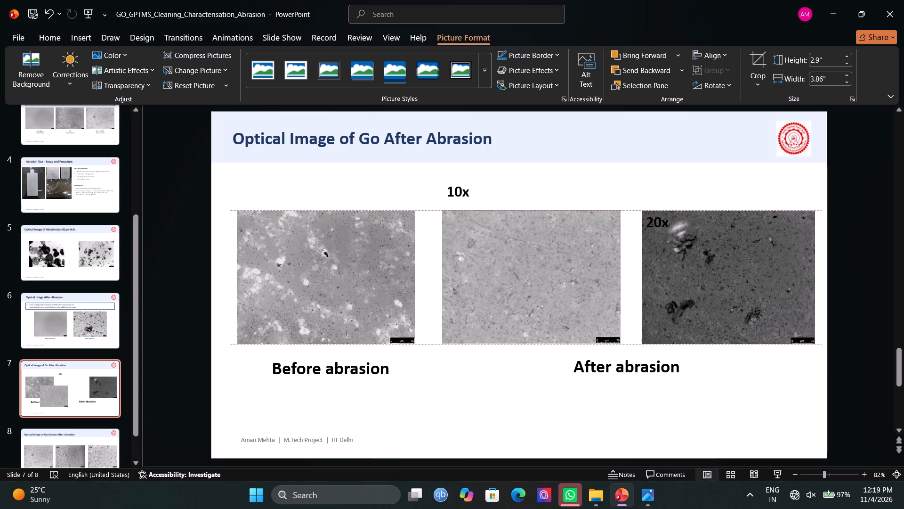
{"action": "left_click_drag", "start_coordinate": [544, 252], "coordinate": [553, 252]}
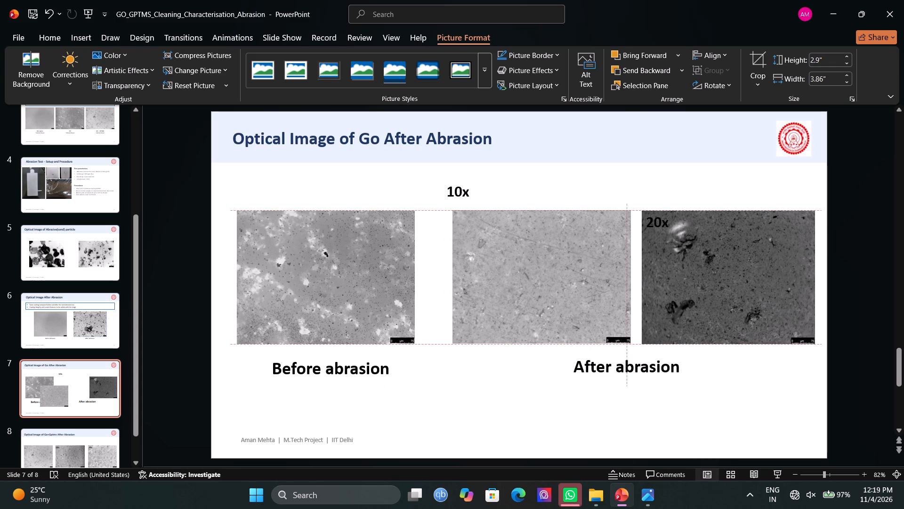
{"action": "left_click_drag", "start_coordinate": [553, 252], "coordinate": [554, 251]}
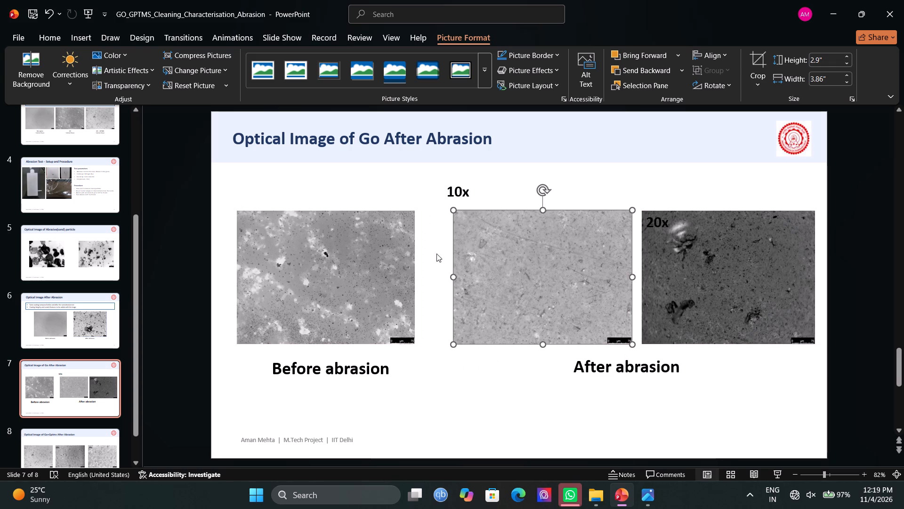
Delete the 10x label above the new after-abrasion image, including its text box.
{"action": "left_click", "coordinate": [455, 187]}
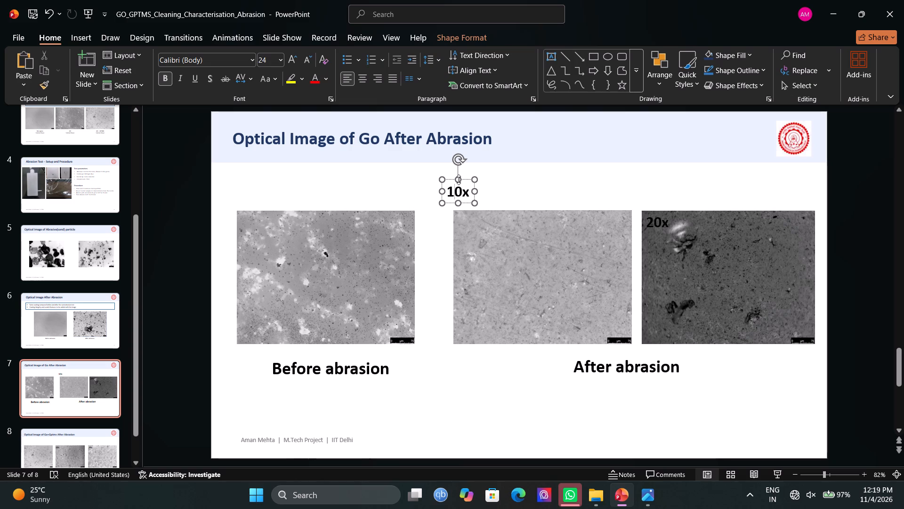
{"action": "key", "text": "Delete"}
{"action": "key", "text": "Delete"}
{"action": "key", "text": "Delete"}
{"action": "key", "text": "Delete"}
{"action": "key", "text": "Delete"}
{"action": "key", "text": "BackSpace"}
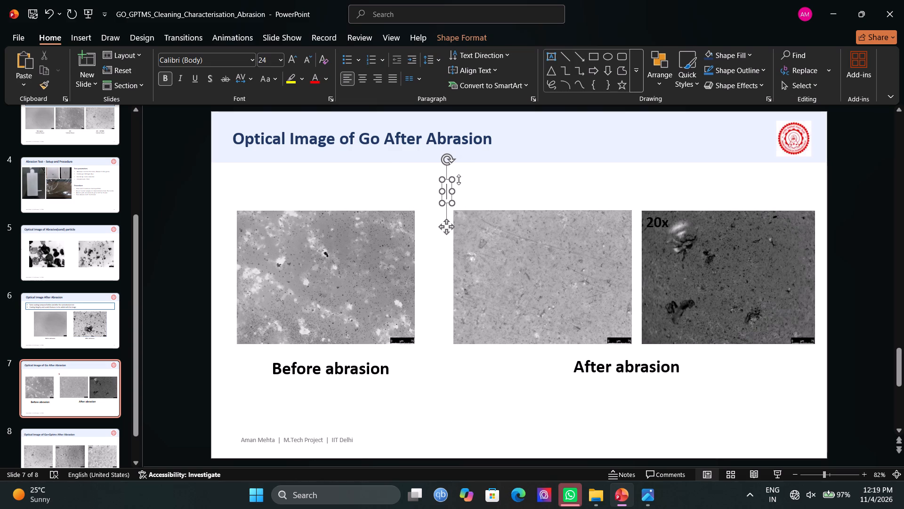
{"action": "left_click", "coordinate": [444, 183]}
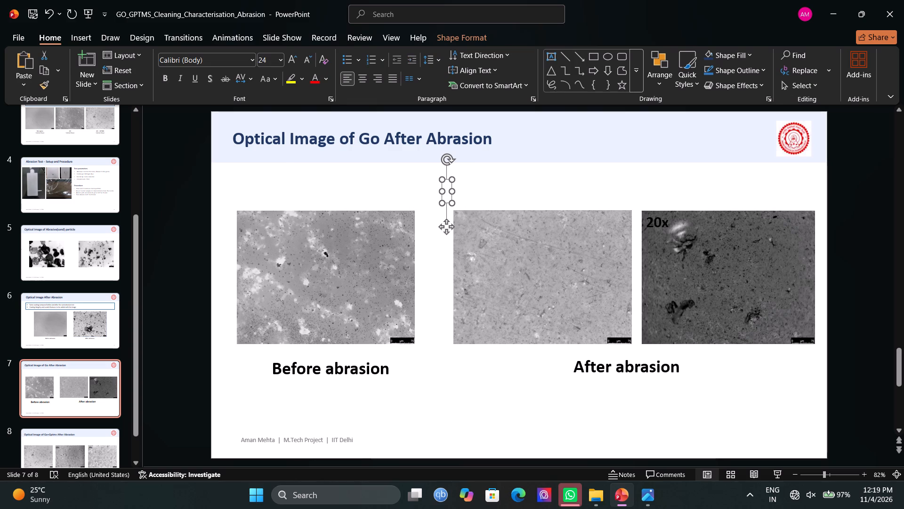
{"action": "key", "text": "Delete"}
Add a new text box reading 10x over the upper-left corner of the new after-abrasion image.
{"action": "left_click", "coordinate": [486, 225]}
{"action": "triple_click", "coordinate": [486, 225]}
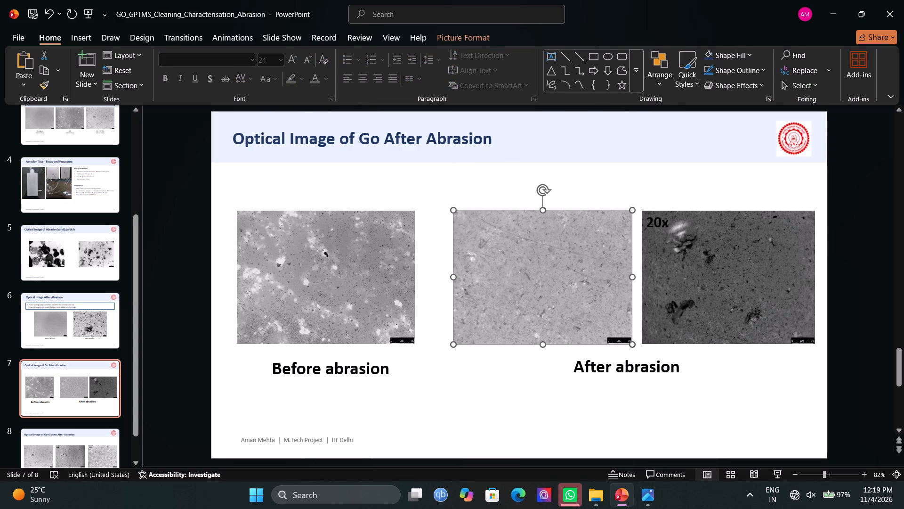
{"action": "triple_click", "coordinate": [476, 189]}
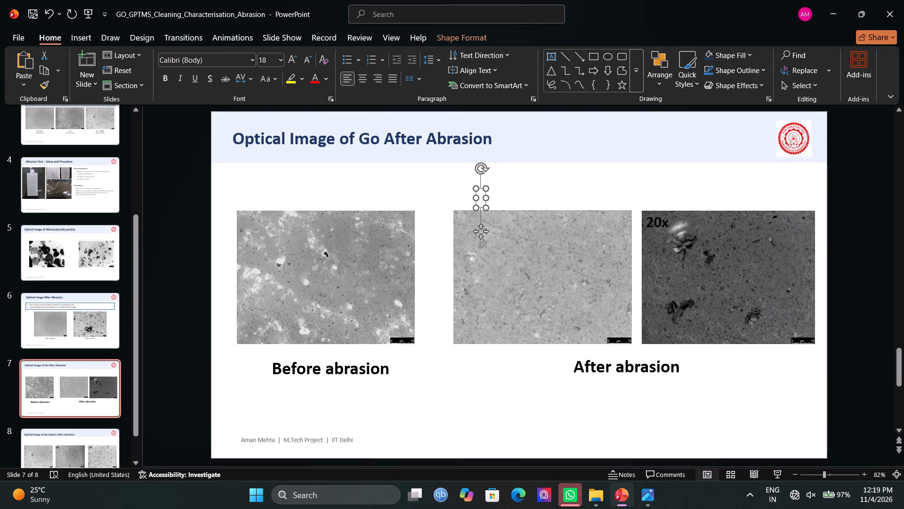
{"action": "left_click_drag", "start_coordinate": [477, 202], "coordinate": [464, 226]}
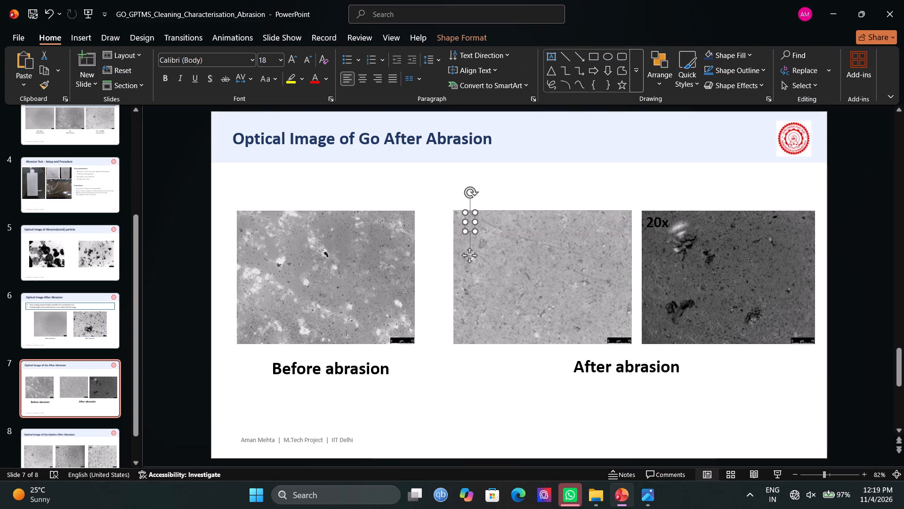
{"action": "left_click", "coordinate": [469, 226]}
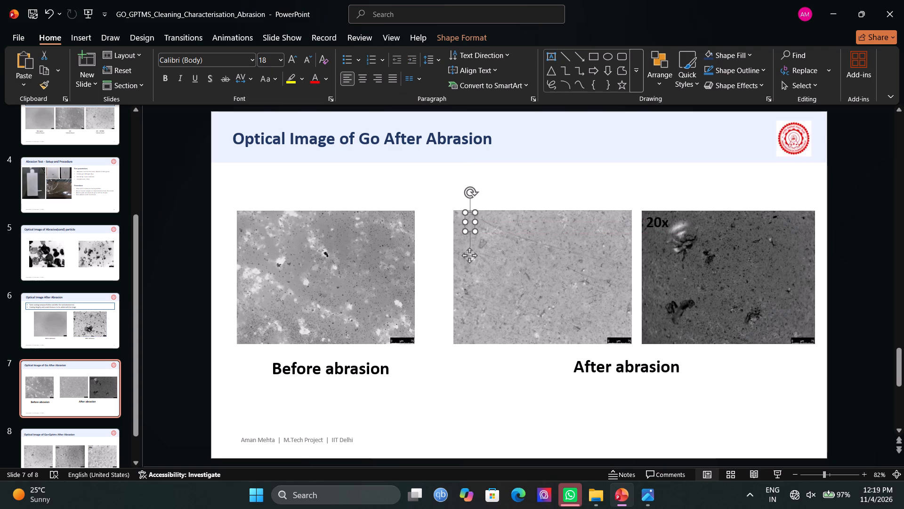
{"action": "left_click", "coordinate": [469, 226]}
{"action": "double_click", "coordinate": [469, 225]}
{"action": "type", "text": "1110"}
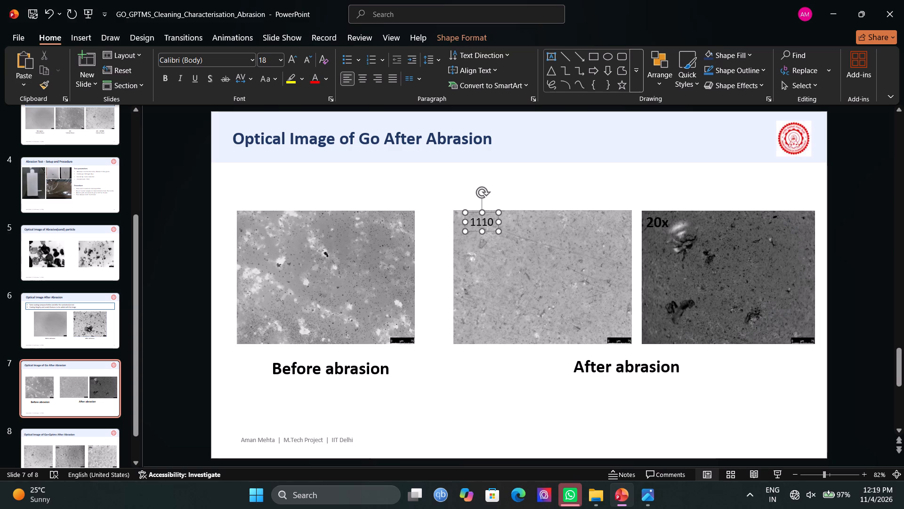
{"action": "key", "text": "BackSpace"}
{"action": "key", "text": "BackSpace"}
{"action": "key", "text": "BackSpace"}
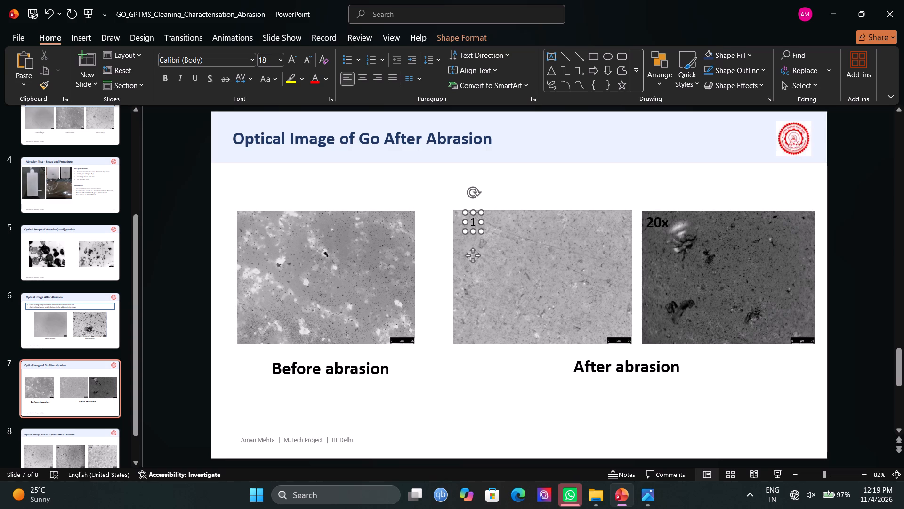
{"action": "key", "text": "0"}
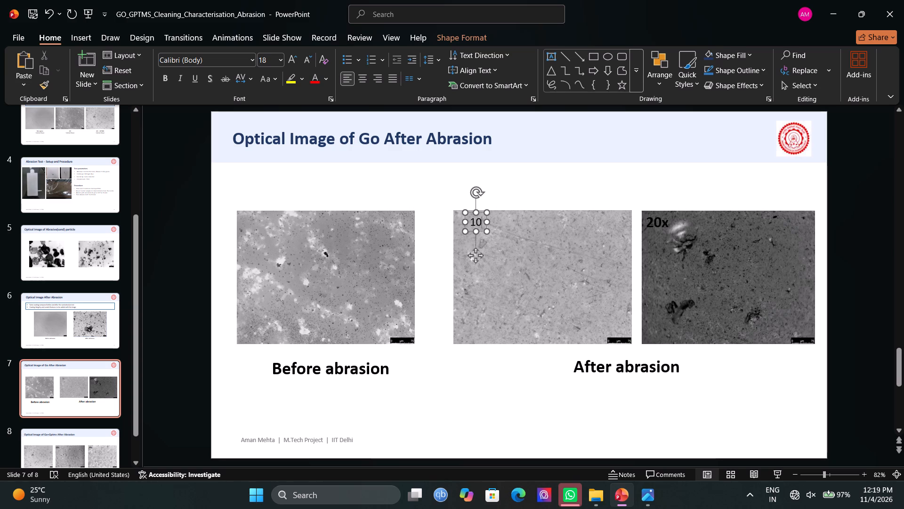
{"action": "key", "text": "x"}
Format the new 10x label as 24 pt bold.
{"action": "left_click", "coordinate": [648, 229]}
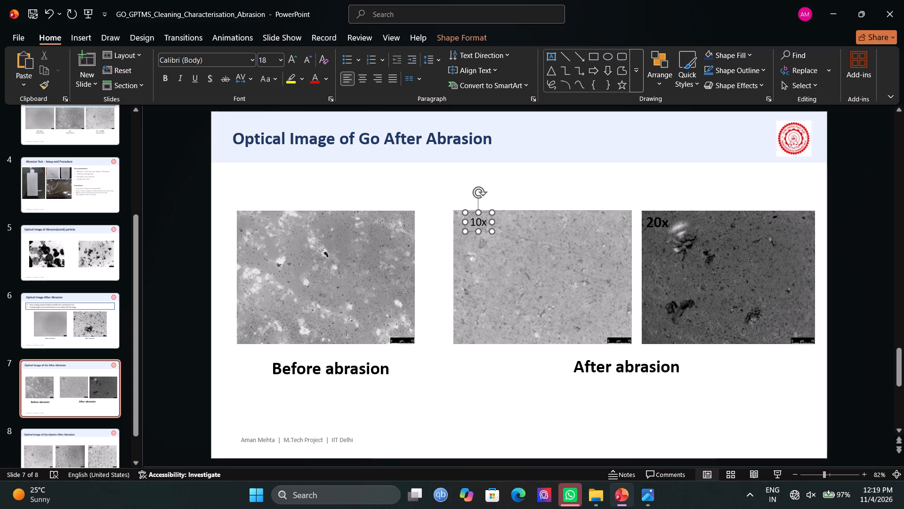
{"action": "left_click", "coordinate": [481, 226]}
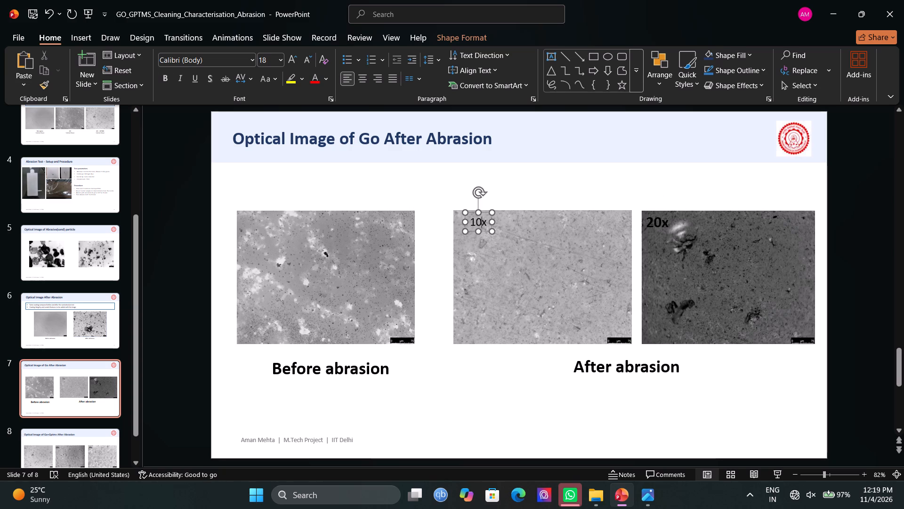
{"action": "double_click", "coordinate": [481, 226]}
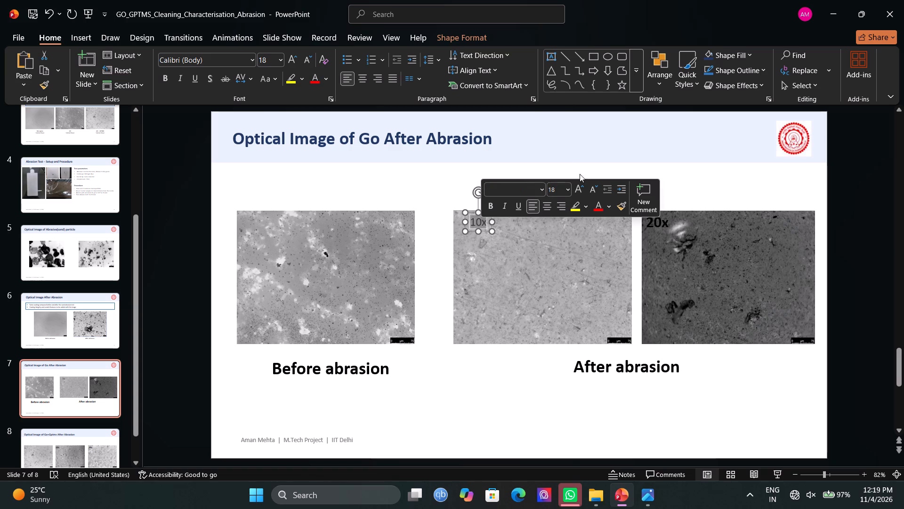
{"action": "left_click", "coordinate": [564, 188]}
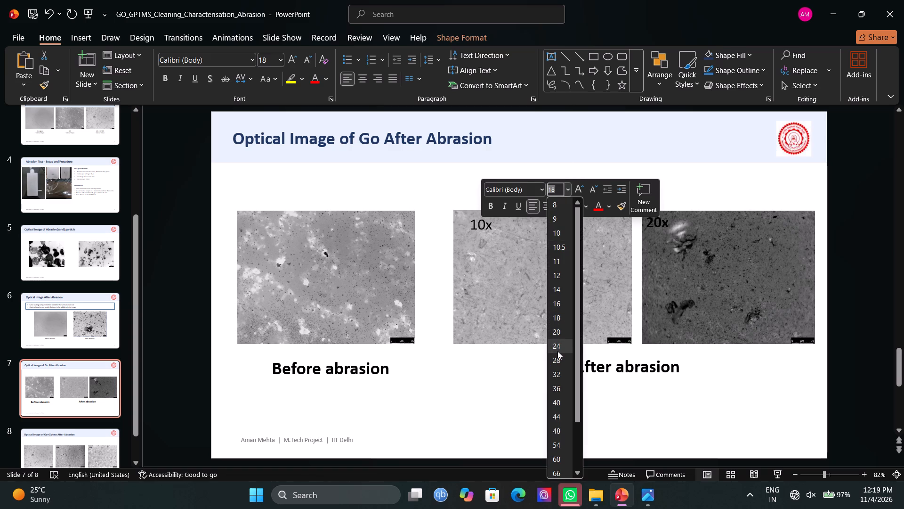
{"action": "left_click", "coordinate": [557, 351]}
{"action": "left_click", "coordinate": [488, 206]}
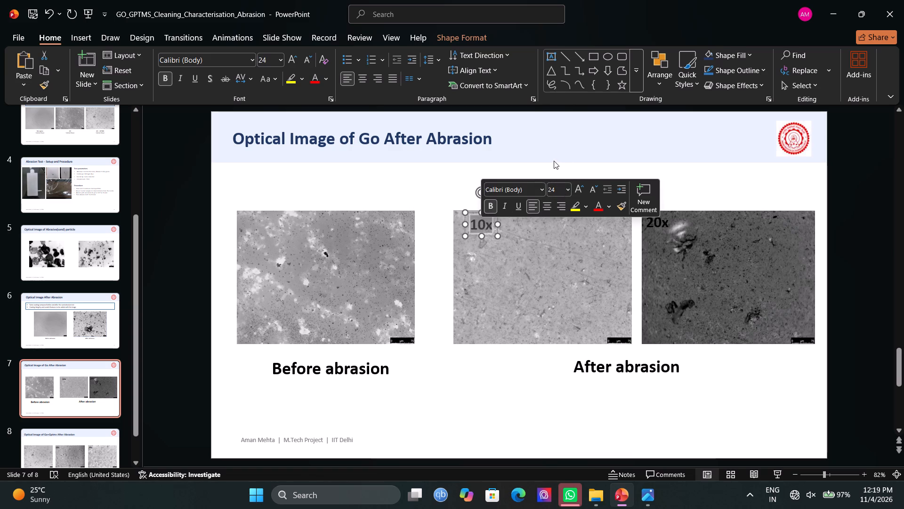
Move the 10x label into the image's upper-left corner, level with the 20x label.
{"action": "left_click", "coordinate": [553, 161]}
{"action": "left_click", "coordinate": [485, 226]}
{"action": "left_click_drag", "start_coordinate": [471, 213], "coordinate": [458, 208]}
{"action": "left_click", "coordinate": [503, 386]}
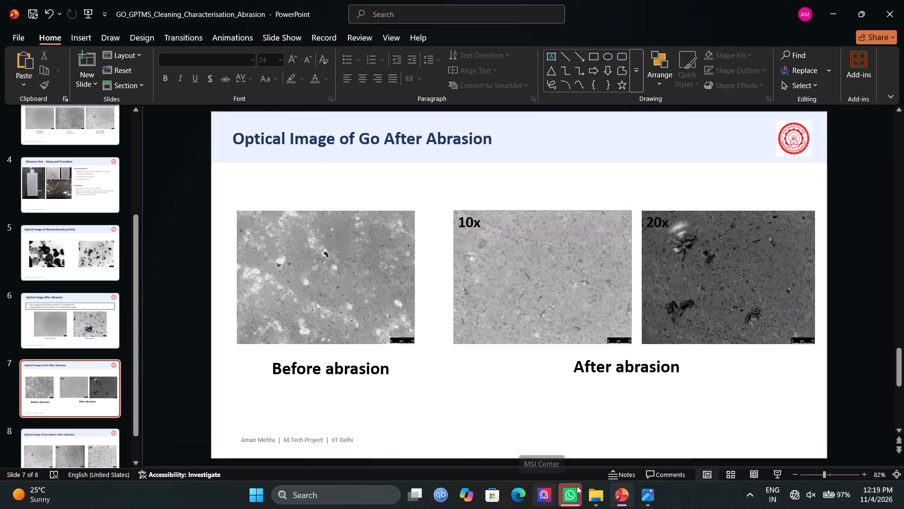
Browse the microscope images in the 04-11 GO folder from Devesh_GO006 onward, also checking the earlier ones.
{"action": "left_click", "coordinate": [581, 447]}
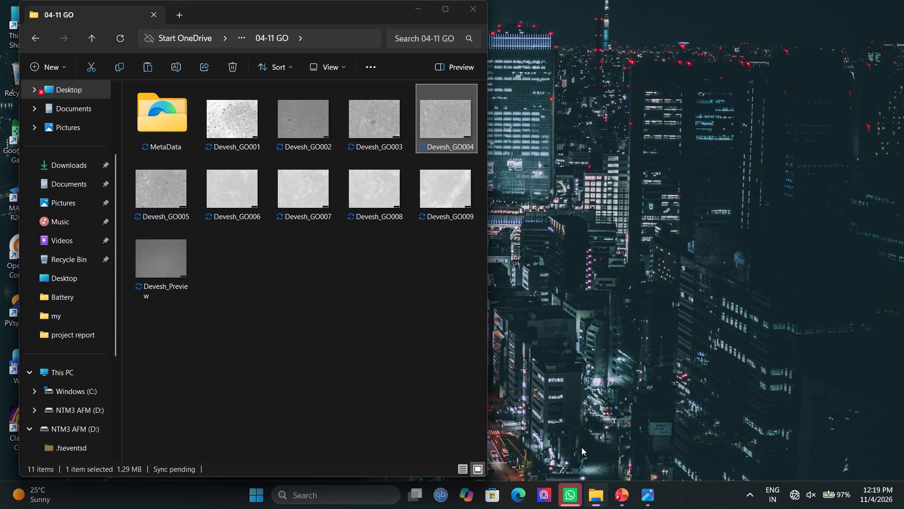
{"action": "double_click", "coordinate": [226, 189]}
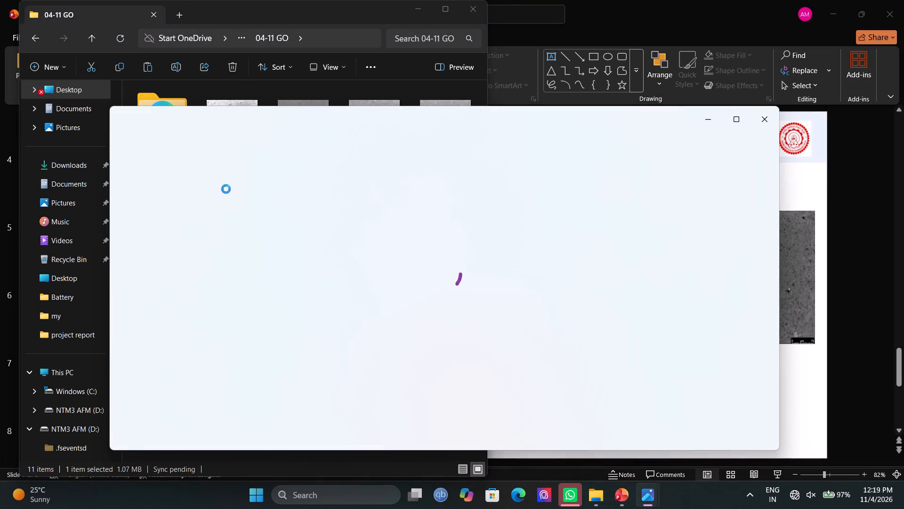
{"action": "key", "text": "Left"}
{"action": "key", "text": "Right"}
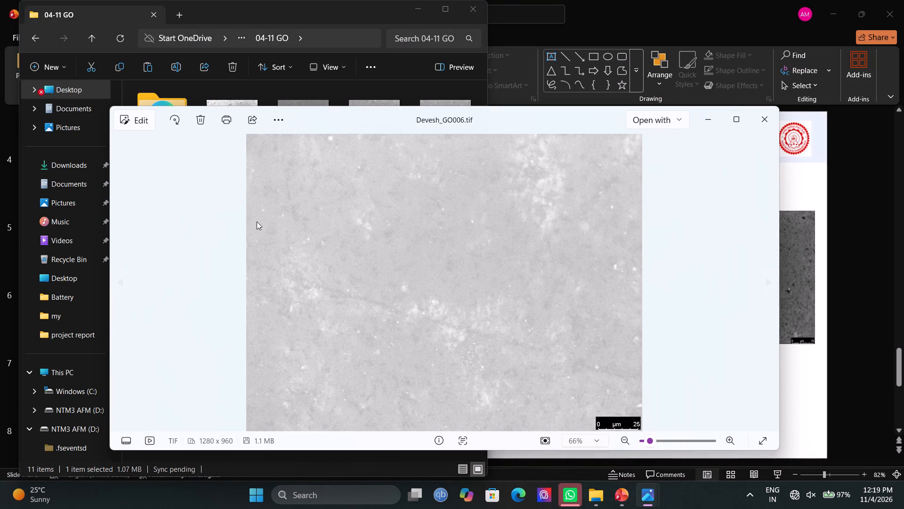
{"action": "key", "text": "Right"}
{"action": "key", "text": "Right"}
{"action": "key", "text": "Right"}
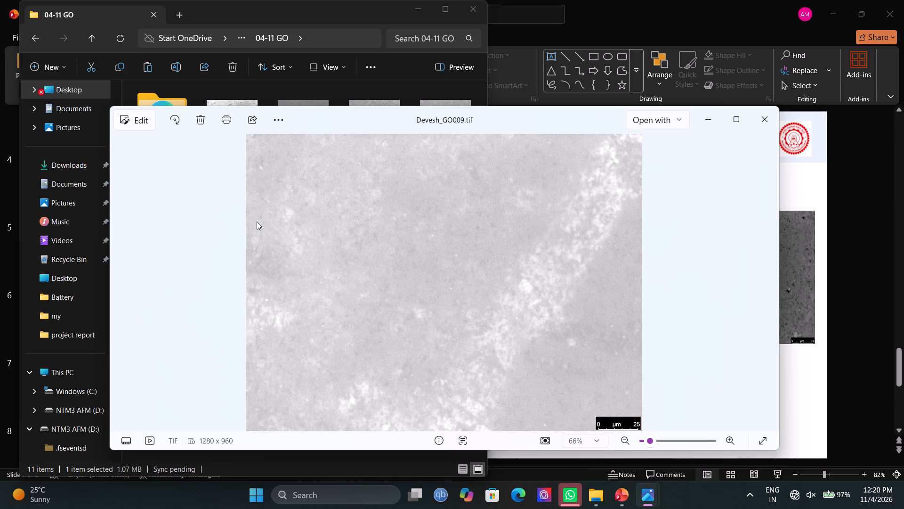
{"action": "key", "text": "Right"}
{"action": "key", "text": "Left"}
{"action": "key", "text": "Left"}
{"action": "key", "text": "Left"}
{"action": "key", "text": "Left"}
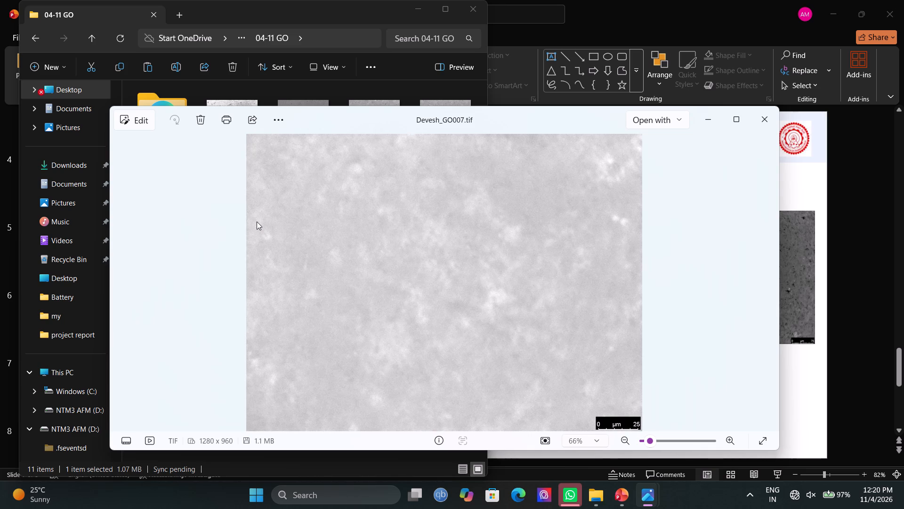
{"action": "key", "text": "Left"}
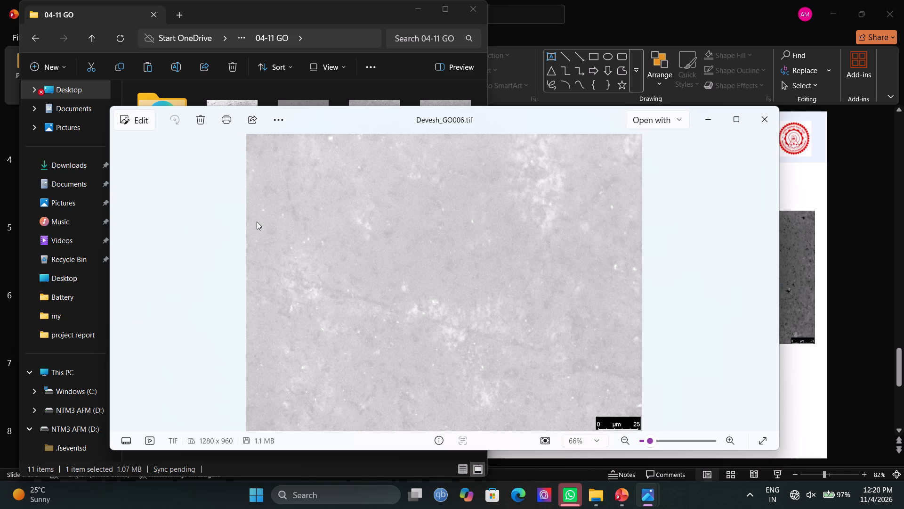
{"action": "key", "text": "Left"}
{"action": "key", "text": "Left"}
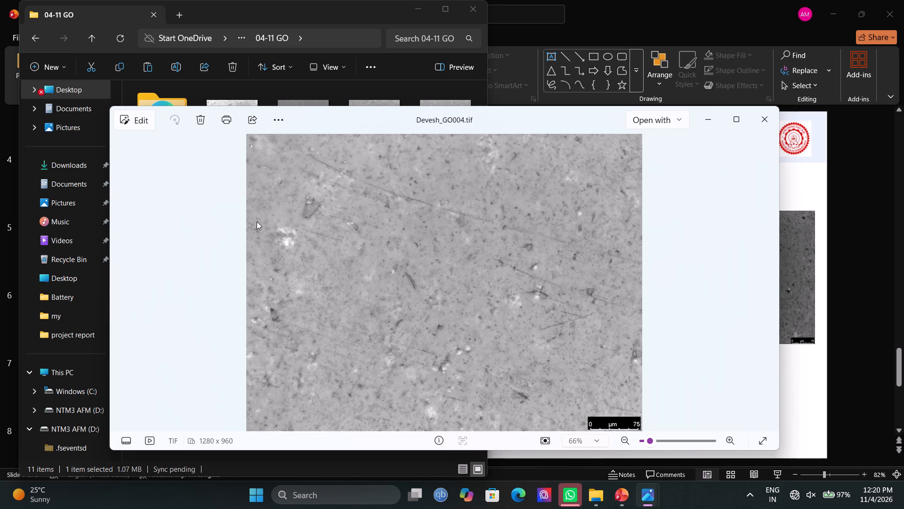
{"action": "key", "text": "Left"}
{"action": "key", "text": "Right"}
{"action": "key", "text": "Right"}
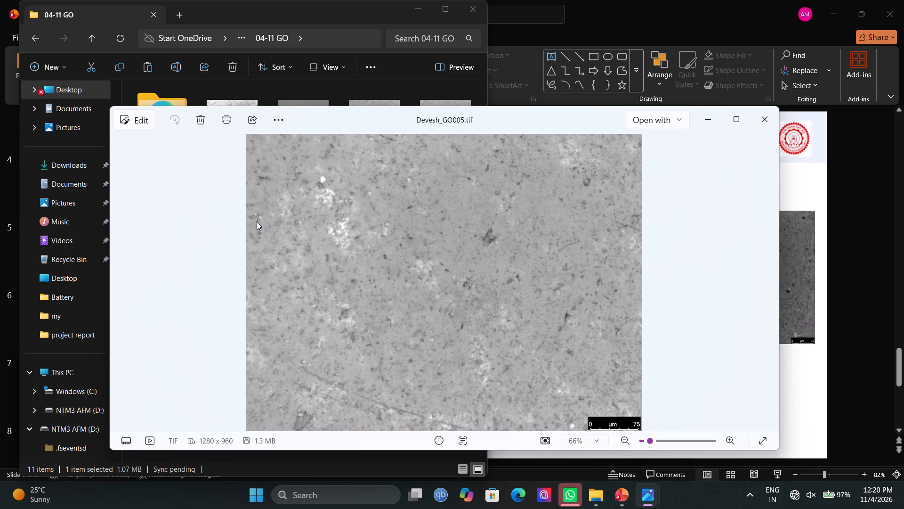
{"action": "key", "text": "Left"}
{"action": "key", "text": "Right"}
Compare Devesh_GO007.tif with its neighbouring image and delete Devesh_GO007.tif from the folder.
{"action": "key", "text": "Right"}
{"action": "key", "text": "Right"}
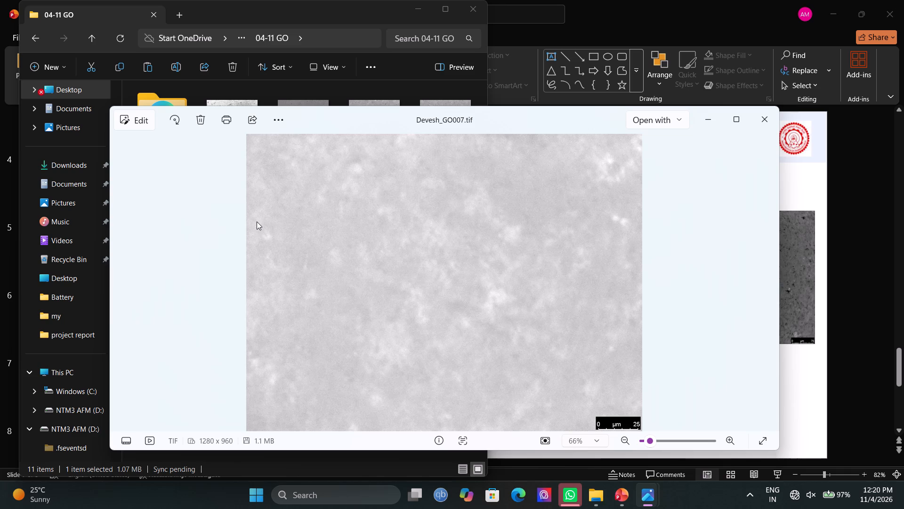
{"action": "key", "text": "Left"}
{"action": "key", "text": "Right"}
{"action": "key", "text": "Delete"}
Compare the remaining images Devesh_GO005, GO006, GO008, GO009 and Devesh_Preview as candidates for the slide.
{"action": "key", "text": "Left"}
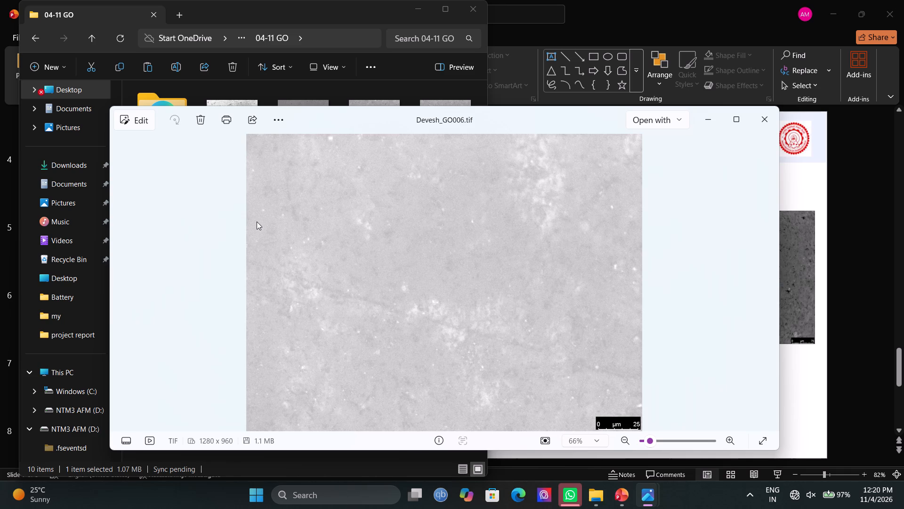
{"action": "key", "text": "Right"}
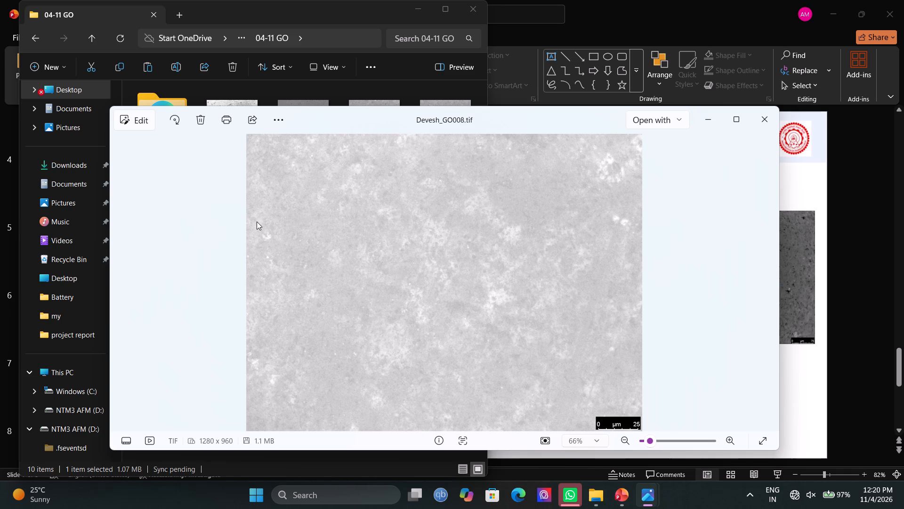
{"action": "key", "text": "Right"}
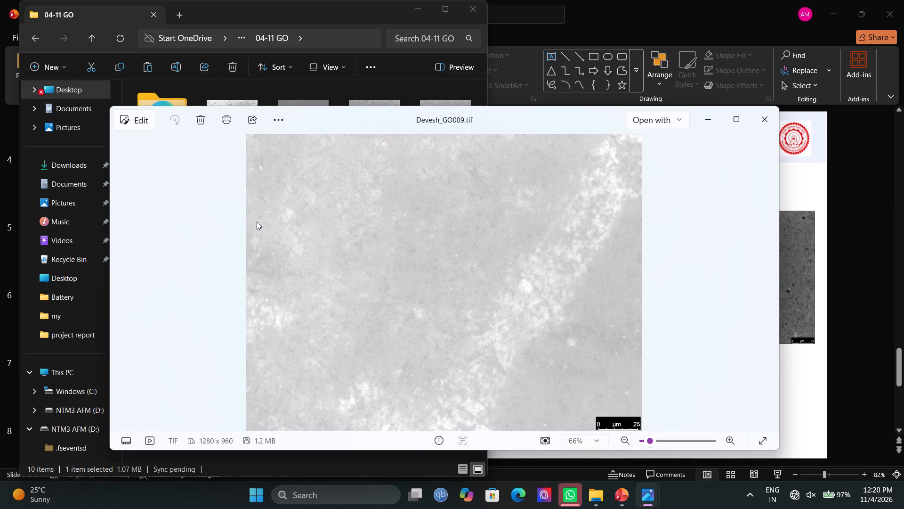
{"action": "key", "text": "Right"}
{"action": "key", "text": "Left"}
{"action": "key", "text": "Left"}
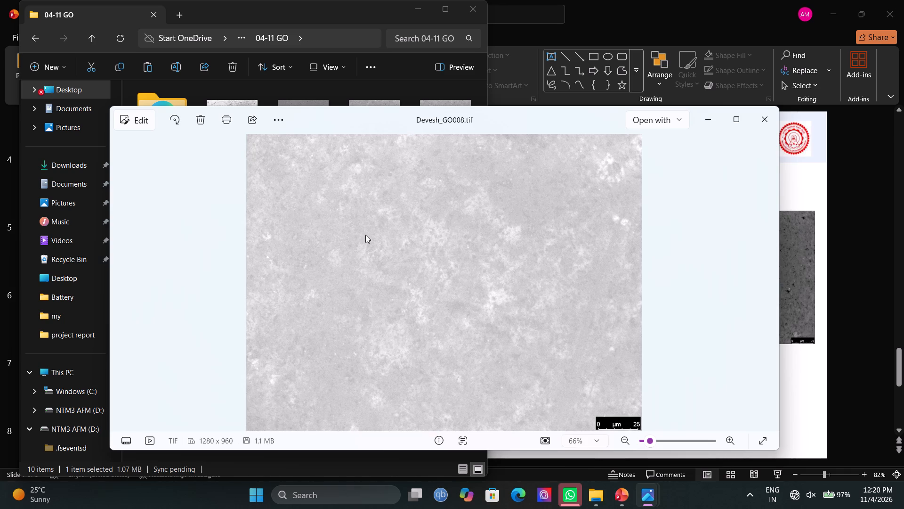
{"action": "key", "text": "Left"}
{"action": "key", "text": "Left"}
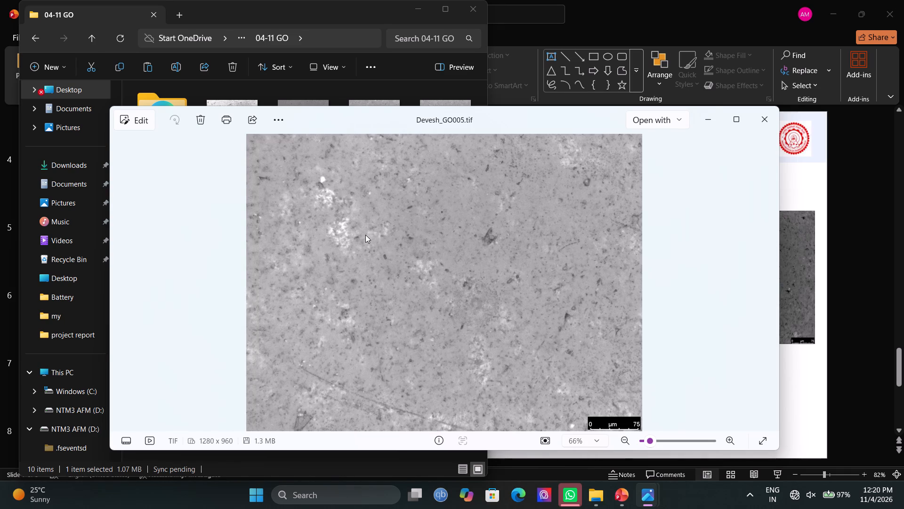
{"action": "key", "text": "Right"}
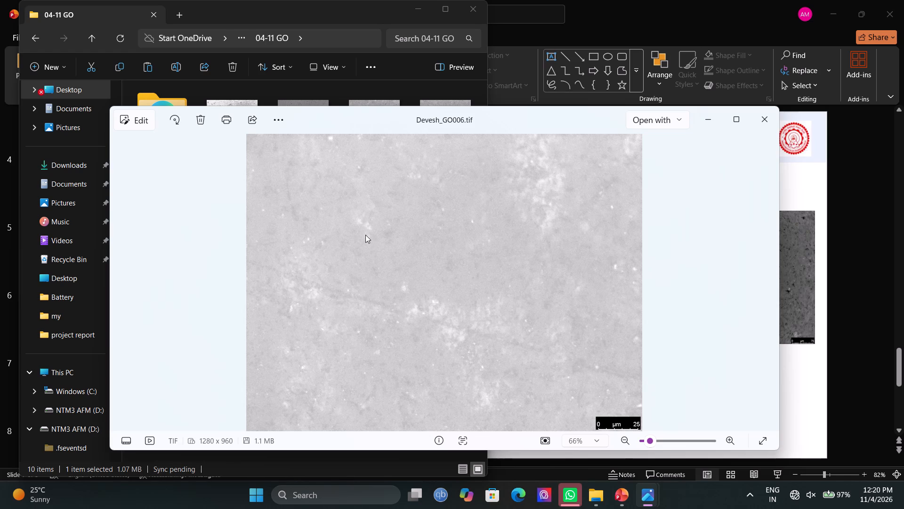
{"action": "key", "text": "Right"}
{"action": "key", "text": "Right"}
{"action": "key", "text": "Right"}
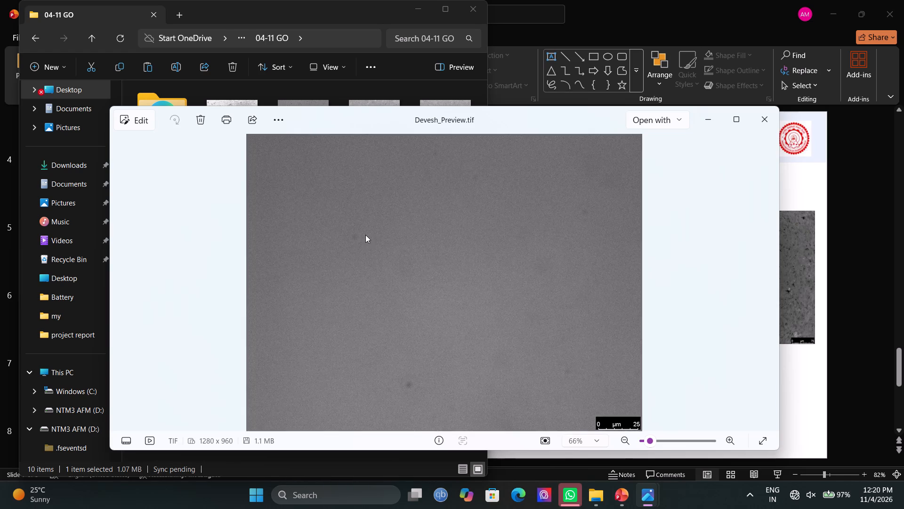
{"action": "key", "text": "Left"}
{"action": "key", "text": "Left"}
{"action": "key", "text": "Right"}
{"action": "key", "text": "Left"}
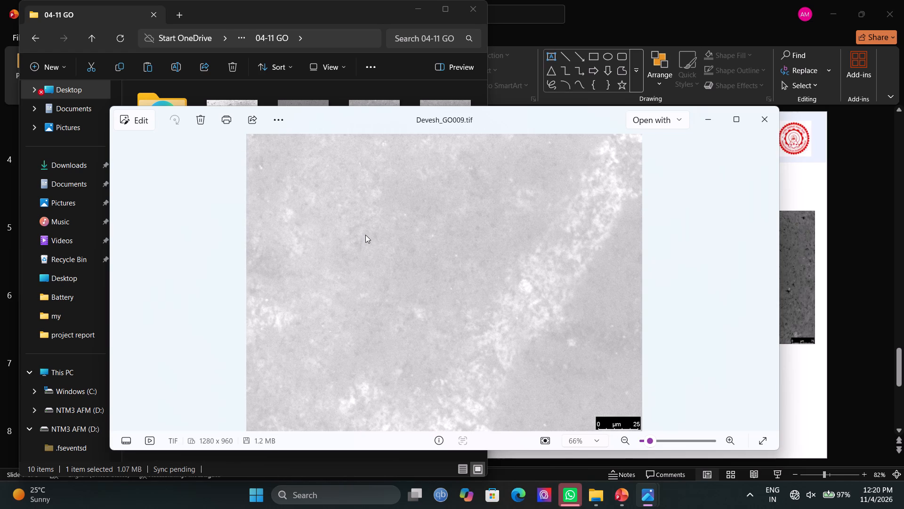
{"action": "key", "text": "Right"}
Examine Devesh_GO008.tif up close, compare it with Devesh_GO009.tif, and close the image viewer.
{"action": "key", "text": "Left"}
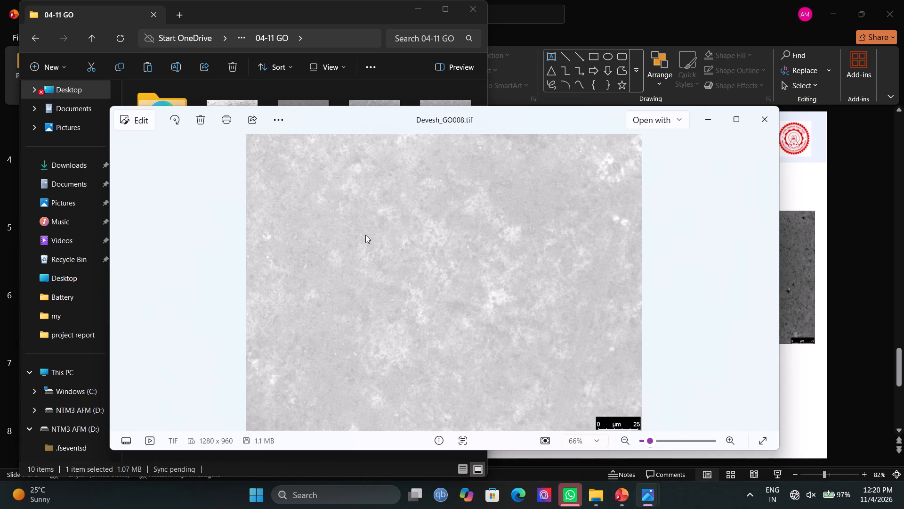
{"action": "scroll", "coordinate": [365, 235], "scroll_direction": "up", "scroll_amount": 9, "text": "ctrl"}
{"action": "scroll", "coordinate": [365, 235], "scroll_direction": "down", "scroll_amount": 5, "text": "ctrl"}
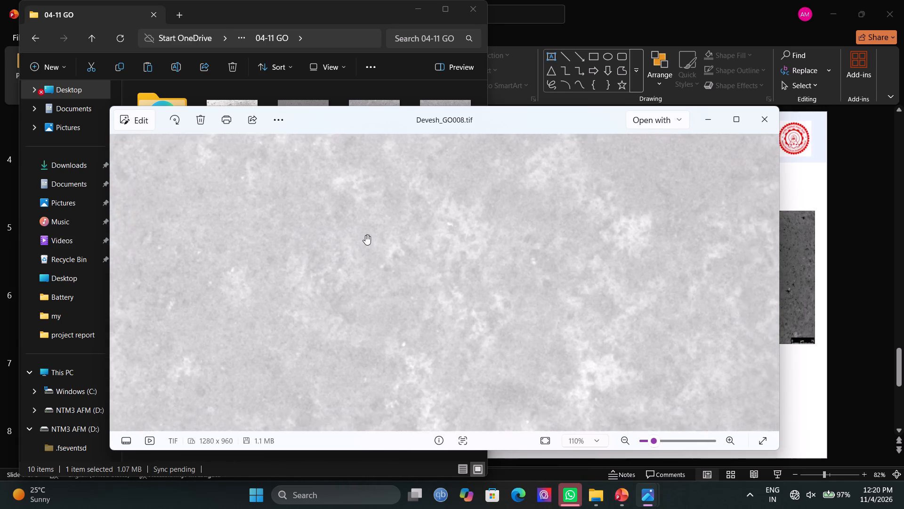
{"action": "scroll", "coordinate": [365, 235], "scroll_direction": "down", "scroll_amount": 7, "text": "ctrl"}
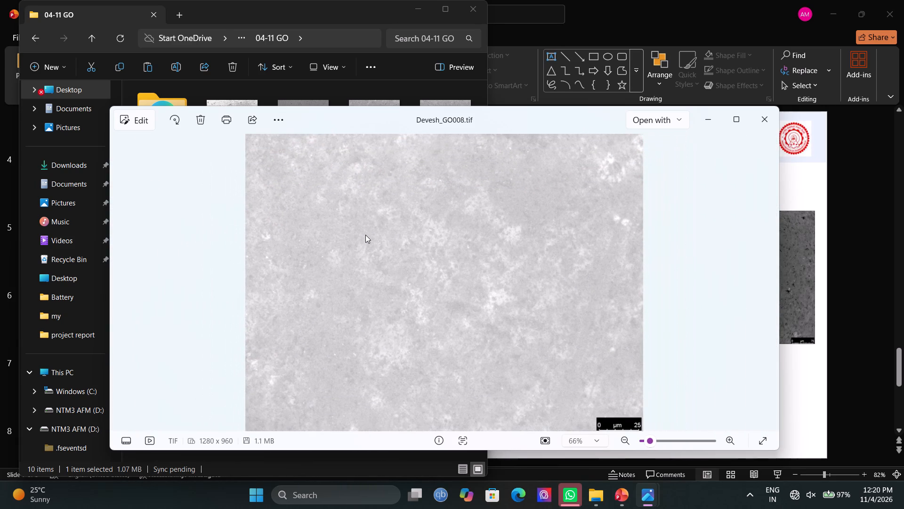
{"action": "key", "text": "Down"}
{"action": "key", "text": "Right"}
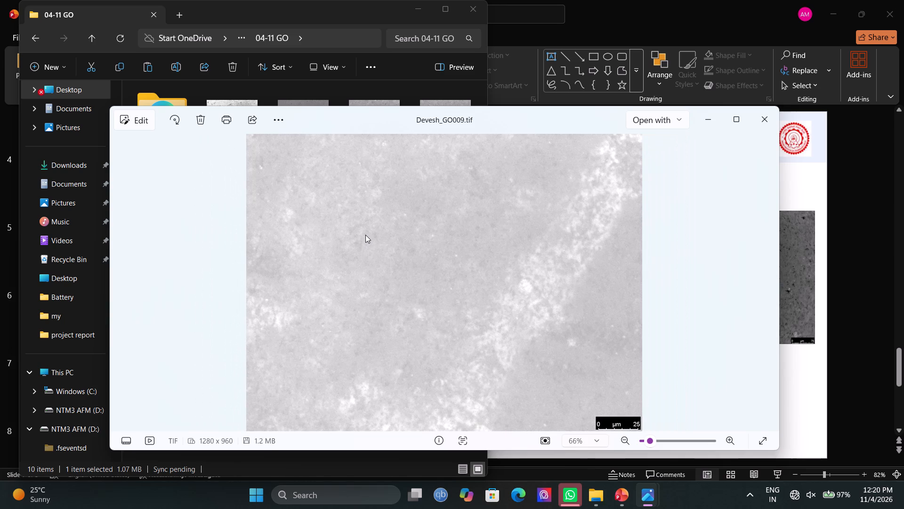
{"action": "key", "text": "Left"}
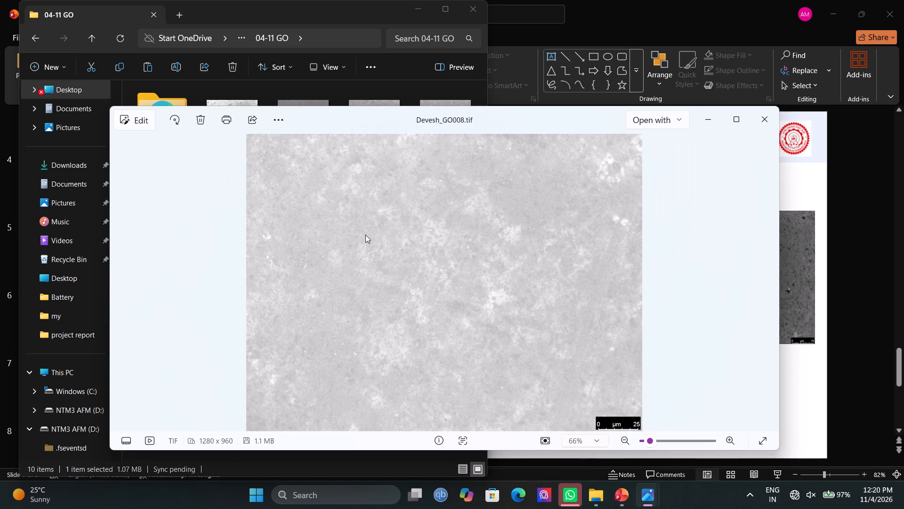
{"action": "left_click", "coordinate": [763, 111]}
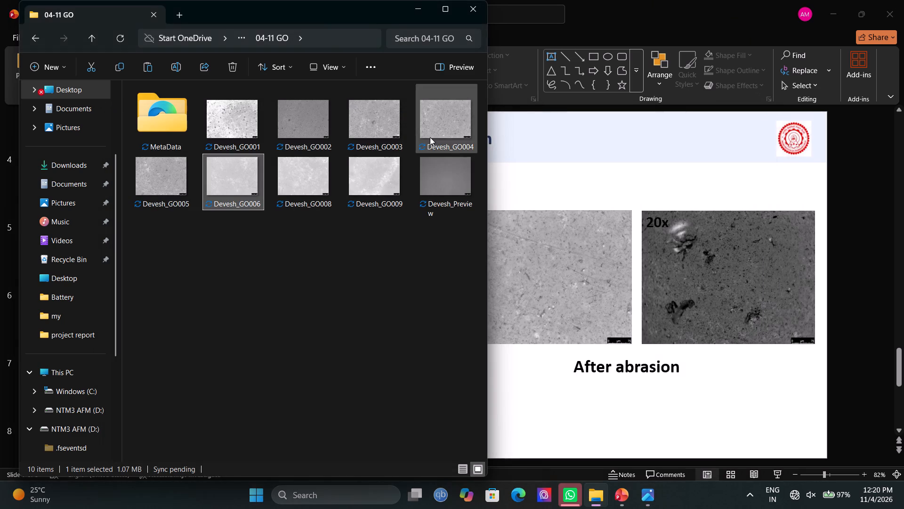
Copy the Devesh_GO008 image from the 04-11 GO folder and paste it onto the Optical Image of Go After Abrasion slide in PowerPoint.
{"action": "left_click", "coordinate": [247, 180]}
{"action": "left_click", "coordinate": [314, 164]}
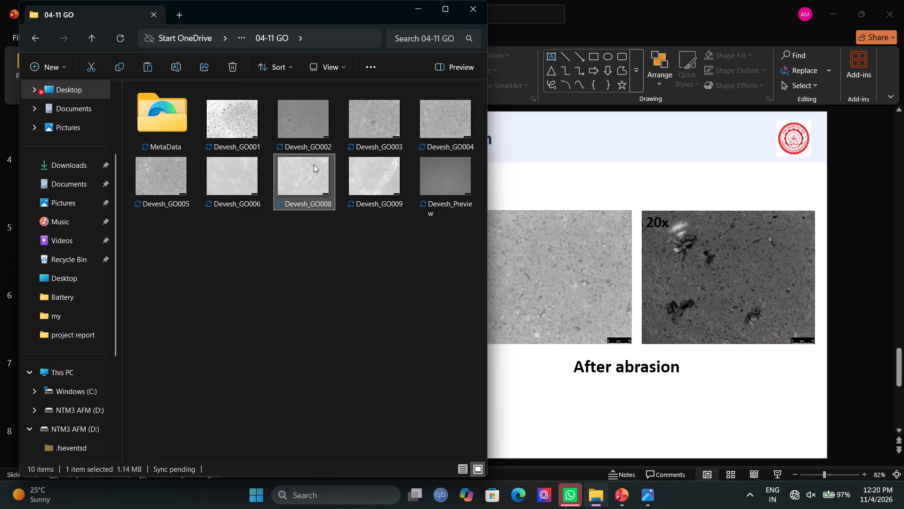
{"action": "key", "text": "ctrl+c"}
{"action": "key", "text": "ctrl+v"}
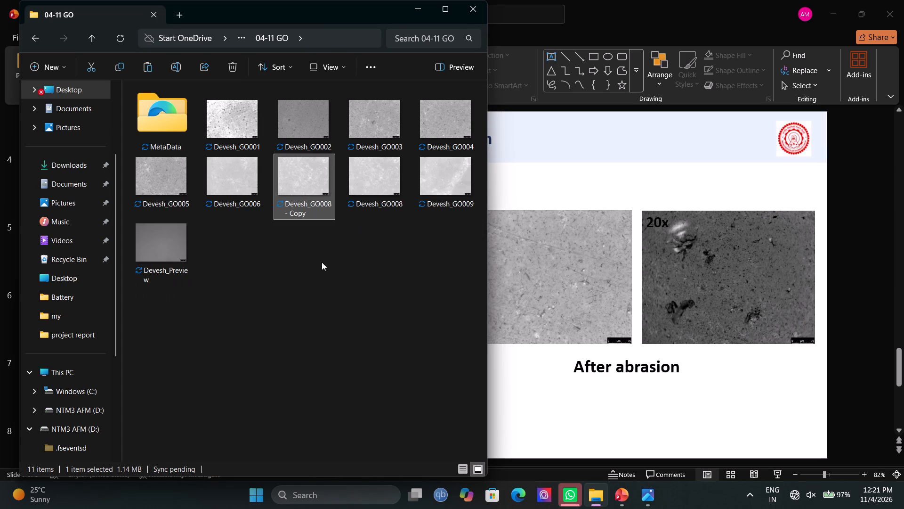
{"action": "key", "text": "ctrl+z"}
{"action": "key", "text": "ctrl+c"}
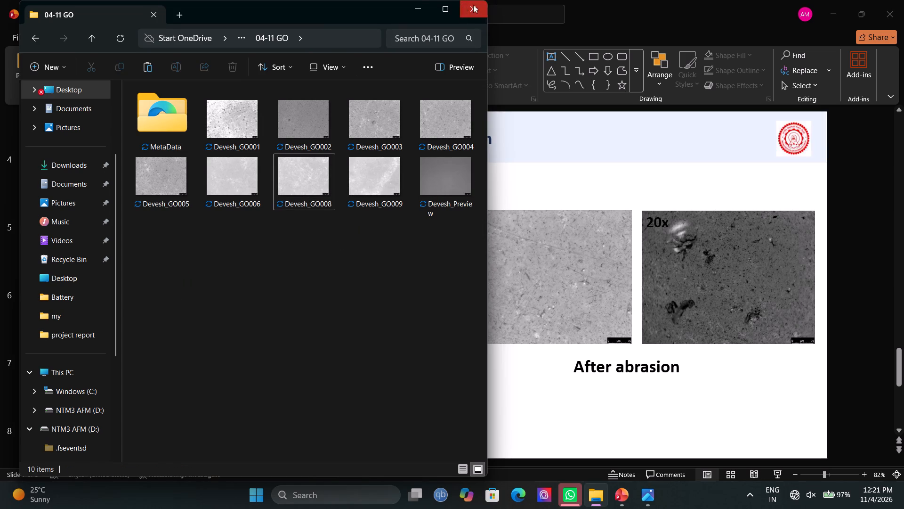
{"action": "left_click", "coordinate": [419, 6]}
{"action": "left_click", "coordinate": [518, 176]}
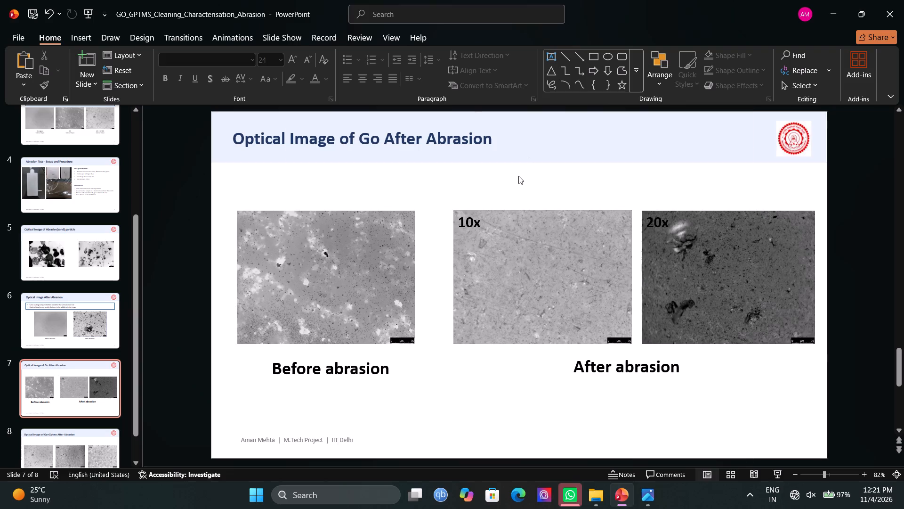
{"action": "key", "text": "ctrl+v"}
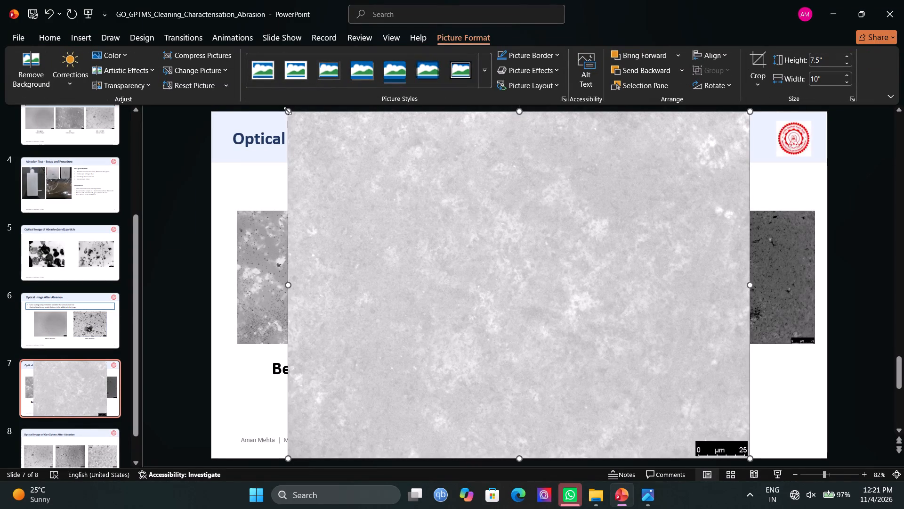
Shrink the pasted picture to about 3.19 by 4.26 inches and move it over the 10x picture, clear of the 20x picture.
{"action": "left_click_drag", "start_coordinate": [287, 111], "coordinate": [596, 311]}
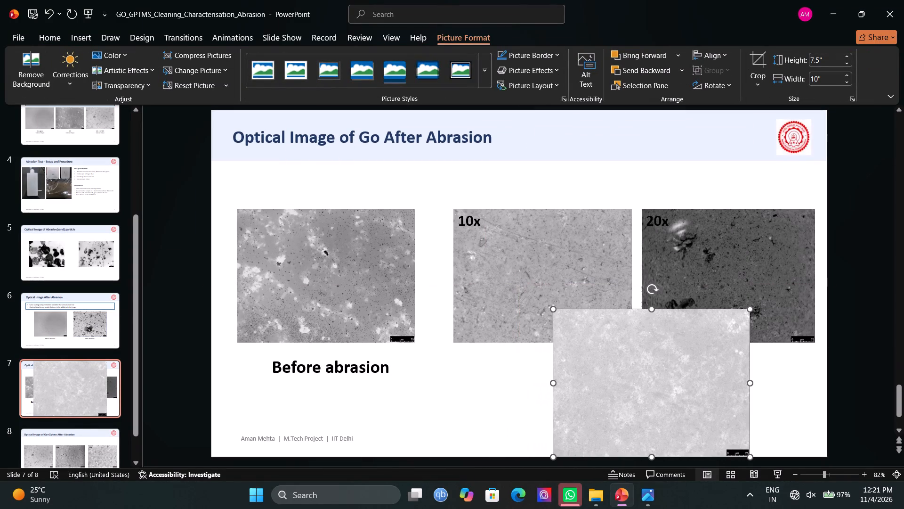
{"action": "left_click_drag", "start_coordinate": [640, 380], "coordinate": [720, 281]}
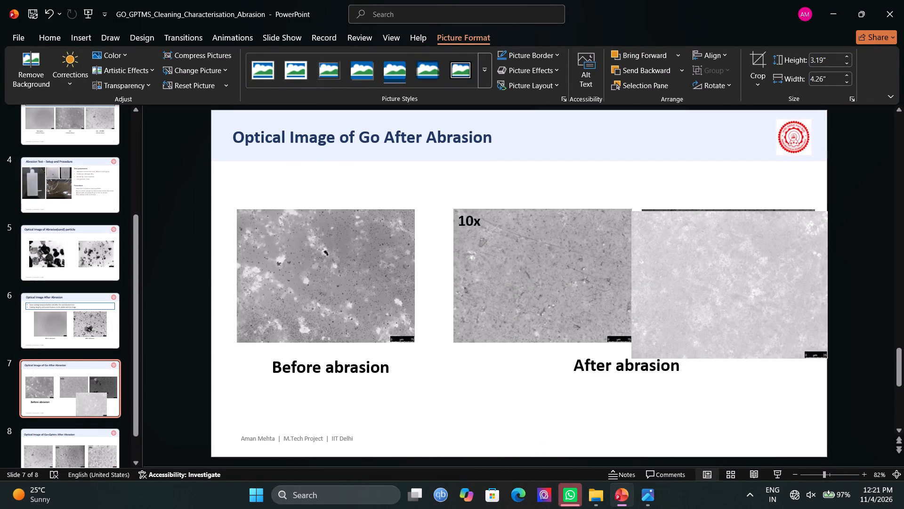
{"action": "left_click_drag", "start_coordinate": [720, 281], "coordinate": [720, 280]}
{"action": "left_click_drag", "start_coordinate": [720, 280], "coordinate": [519, 285]}
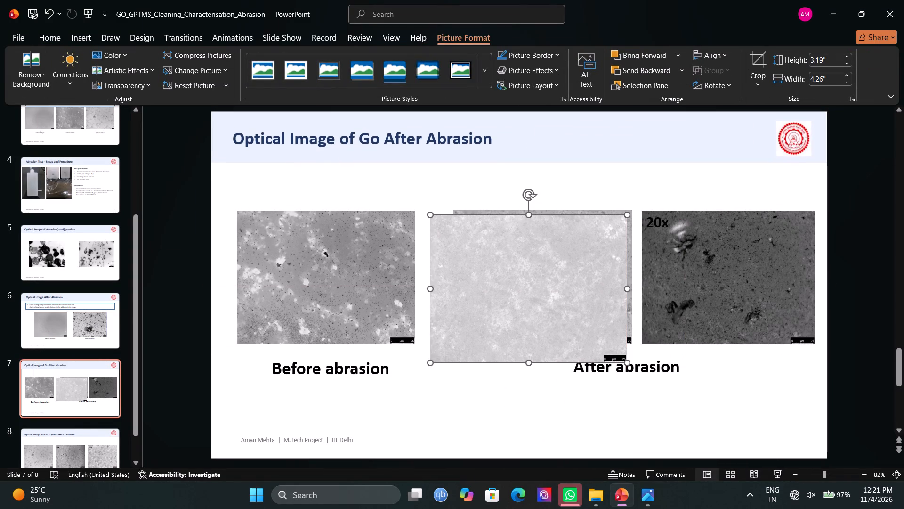
Delete the 20x label and the dark after-abrasion picture beneath it from the slide.
{"action": "left_click", "coordinate": [658, 228]}
{"action": "key", "text": "BackSpace"}
{"action": "key", "text": "BackSpace"}
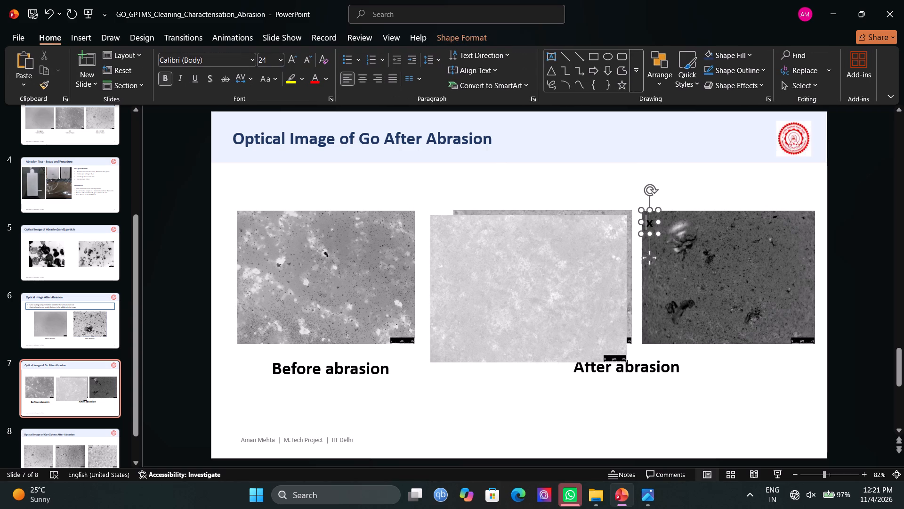
{"action": "key", "text": "BackSpace"}
{"action": "key", "text": "Delete"}
{"action": "left_click", "coordinate": [680, 230]}
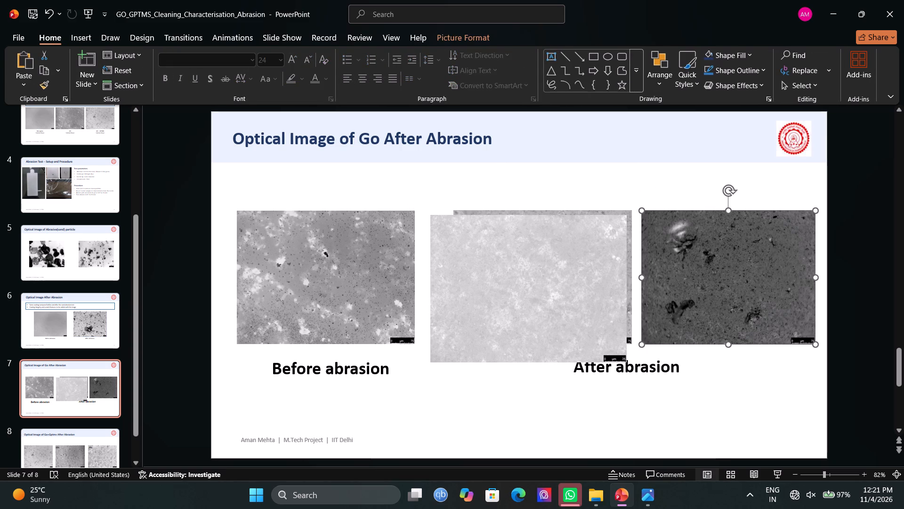
{"action": "key", "text": "Delete"}
Move the pasted picture into the vacated spot beside the 10x picture and resize it to match that picture's size and alignment.
{"action": "left_click", "coordinate": [525, 271]}
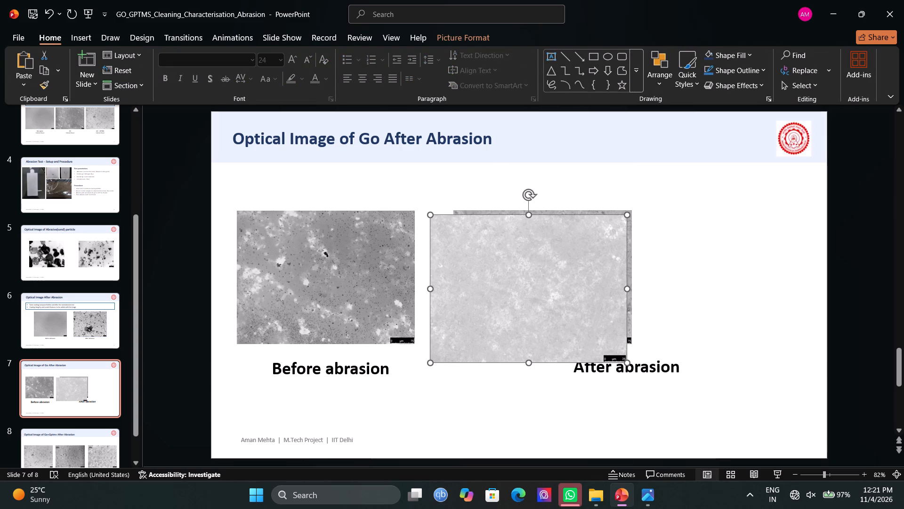
{"action": "left_click_drag", "start_coordinate": [483, 246], "coordinate": [684, 239]}
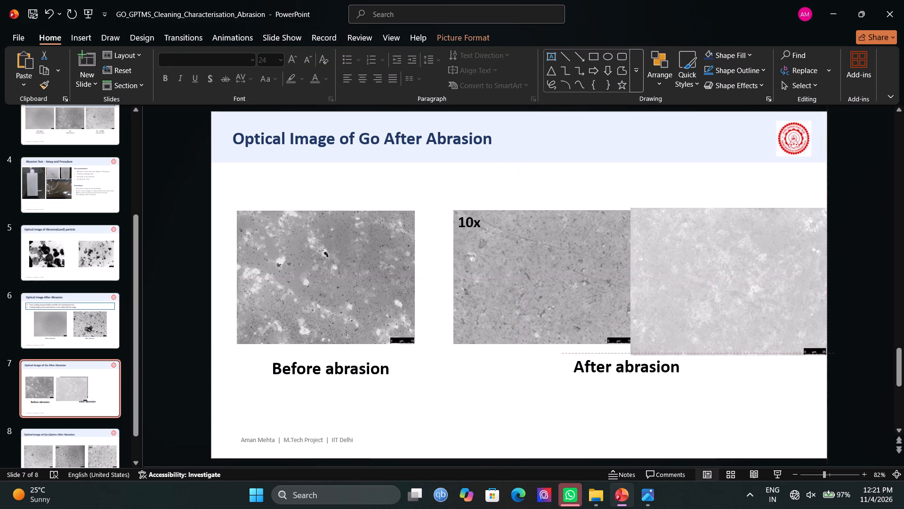
{"action": "left_click_drag", "start_coordinate": [684, 239], "coordinate": [688, 241]}
{"action": "left_click_drag", "start_coordinate": [833, 359], "coordinate": [814, 341]}
{"action": "left_click_drag", "start_coordinate": [743, 298], "coordinate": [753, 299]}
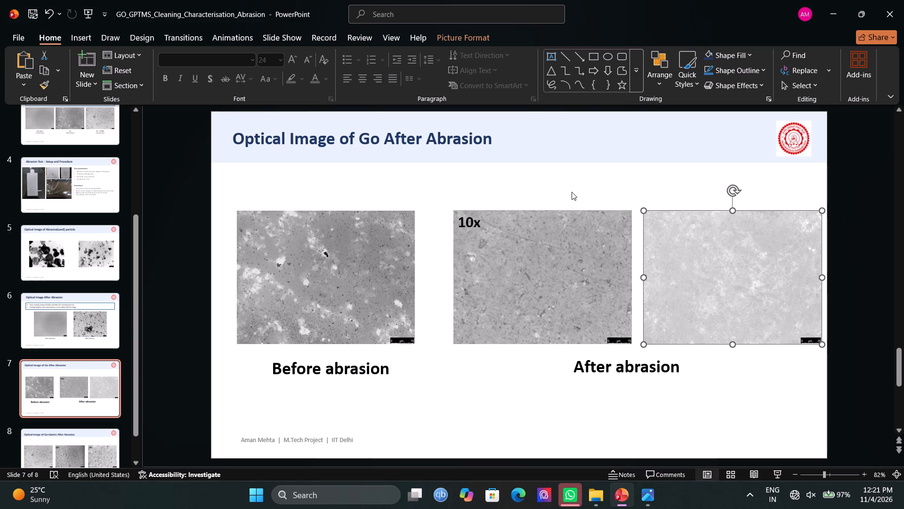
Add a text box reading 60x in the blank area above the 10x picture.
{"action": "left_click", "coordinate": [561, 185]}
{"action": "left_click", "coordinate": [598, 173]}
{"action": "left_click", "coordinate": [598, 173]}
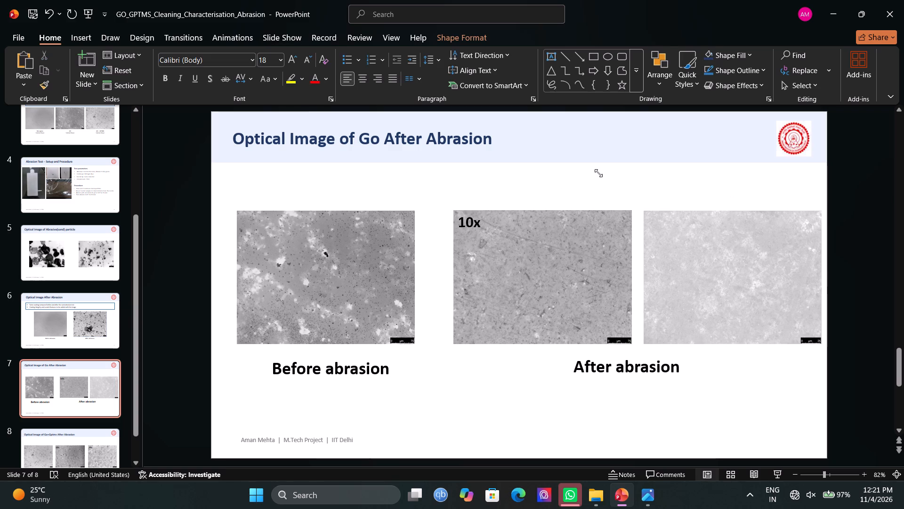
{"action": "type", "text": "60"}
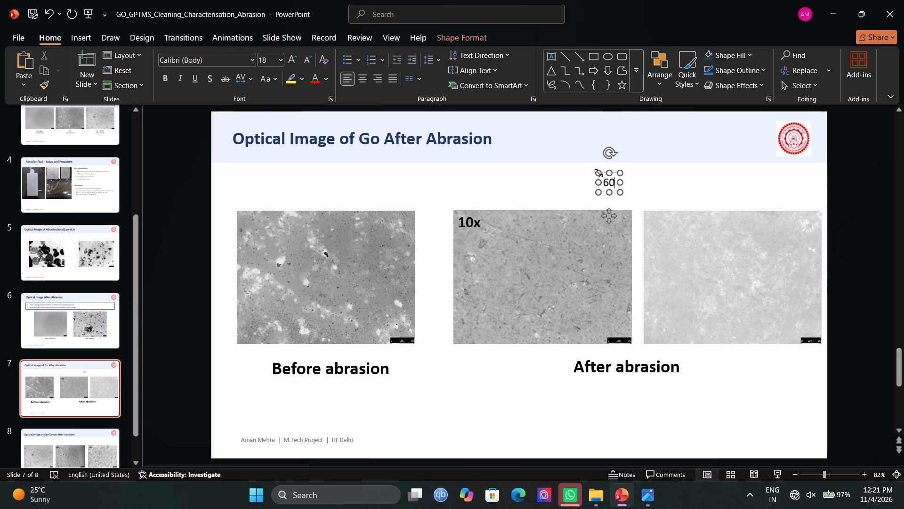
{"action": "key", "text": "x"}
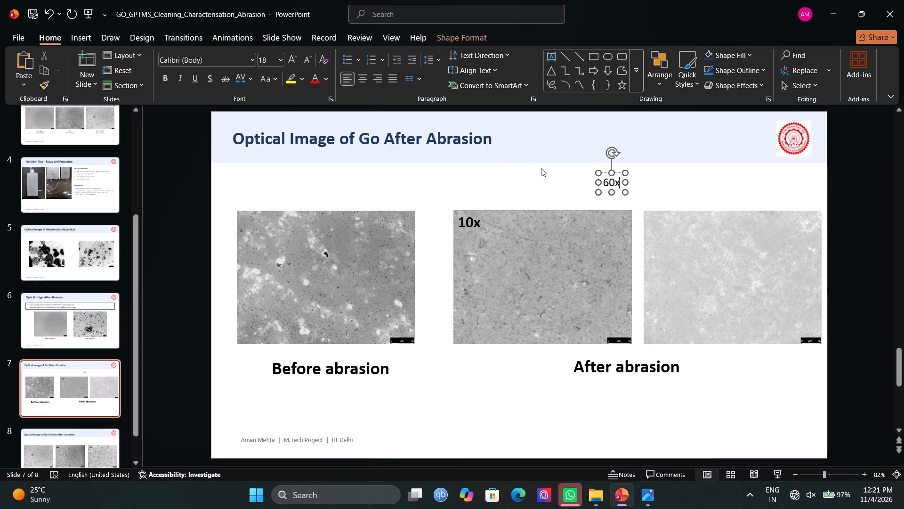
Format the 60x label as bold with a font size of 24.
{"action": "left_click", "coordinate": [280, 59]}
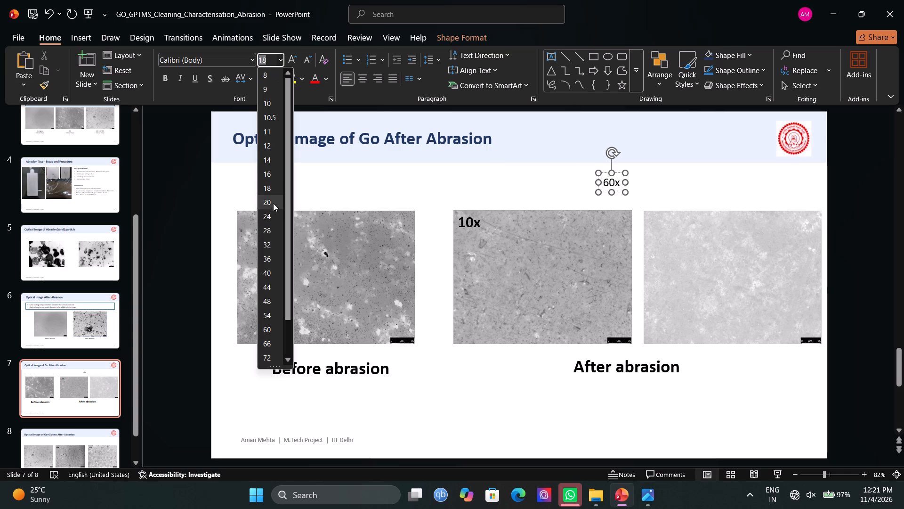
{"action": "left_click", "coordinate": [267, 215]}
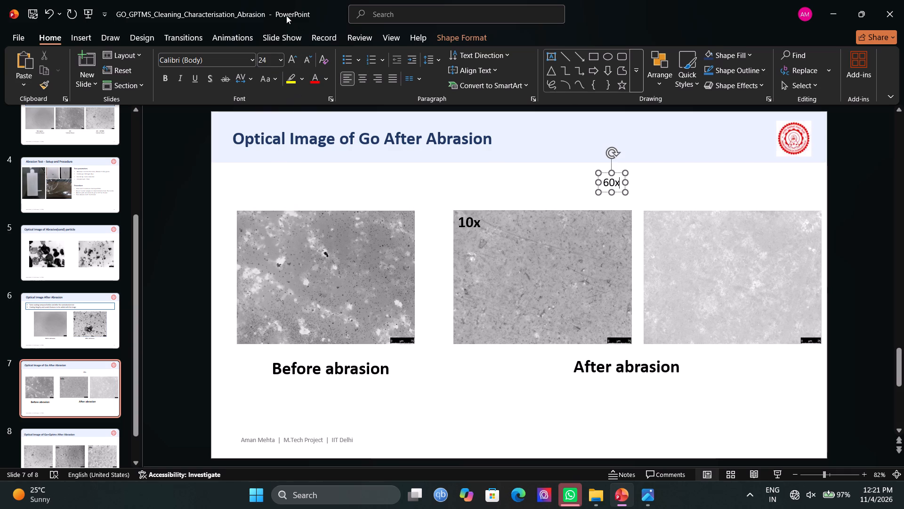
{"action": "left_click", "coordinate": [163, 79]}
{"action": "triple_click", "coordinate": [603, 181]}
{"action": "left_click", "coordinate": [617, 164]}
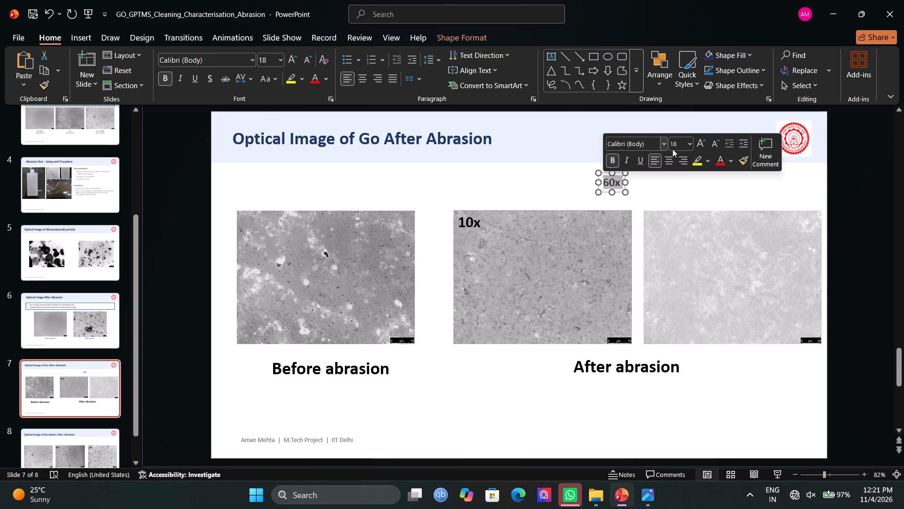
{"action": "left_click", "coordinate": [690, 148]}
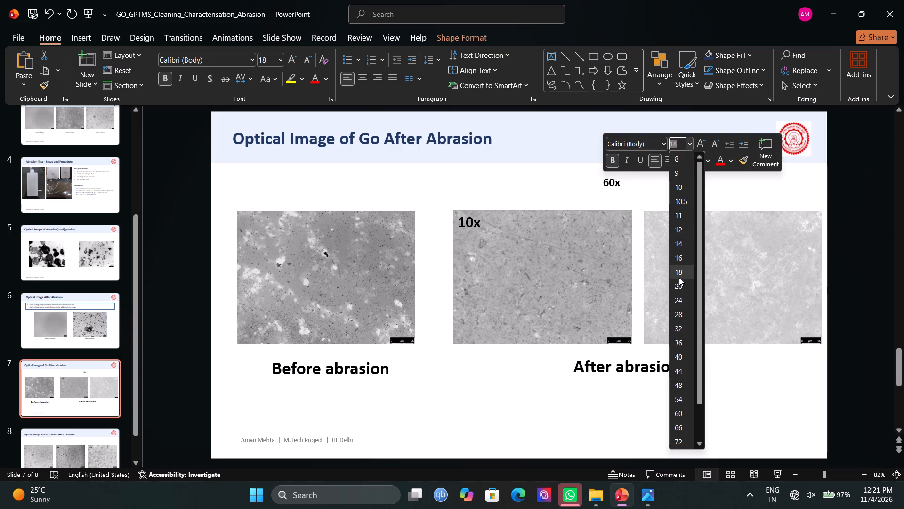
{"action": "left_click", "coordinate": [681, 304]}
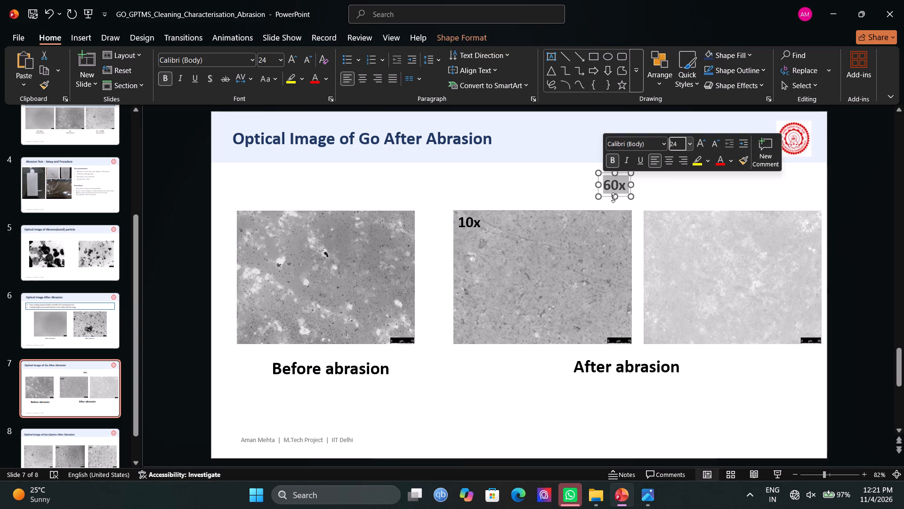
Move the 60x label onto the new picture's upper-left corner, level with the 10x label.
{"action": "left_click", "coordinate": [596, 175]}
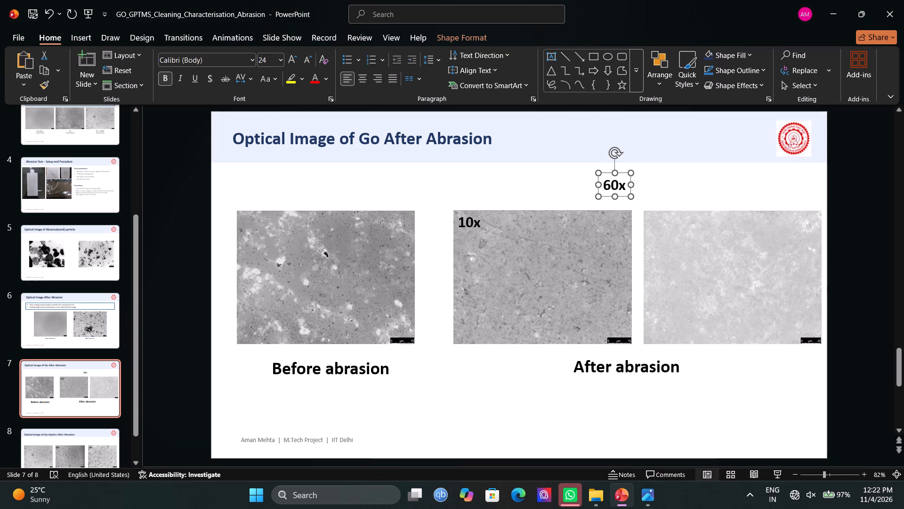
{"action": "left_click_drag", "start_coordinate": [606, 173], "coordinate": [648, 210]}
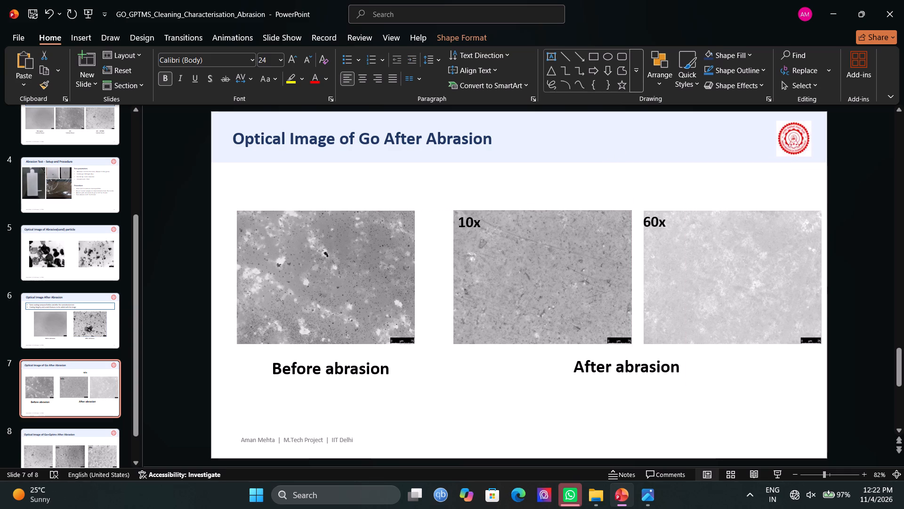
{"action": "left_click_drag", "start_coordinate": [648, 210], "coordinate": [651, 210]}
{"action": "left_click", "coordinate": [580, 205]}
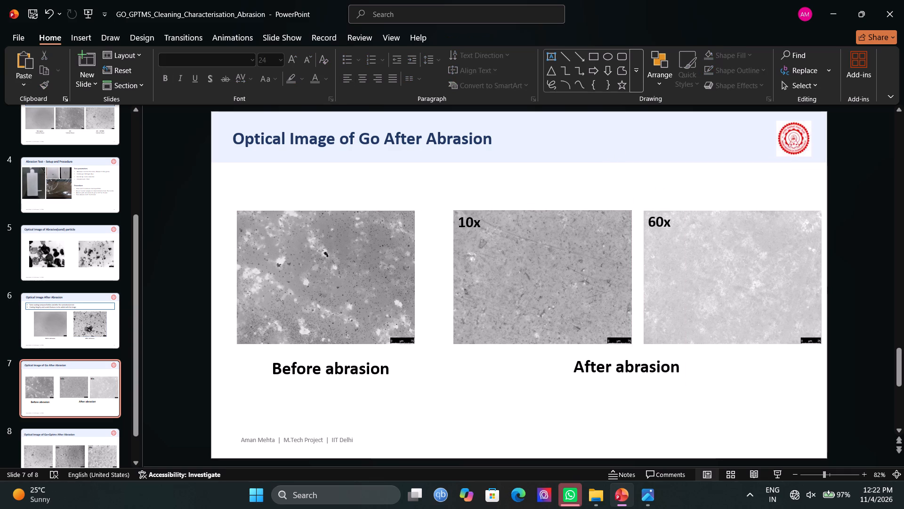
Compare the Go and Go+Gptms after-abrasion slides and save the presentation.
{"action": "key", "text": "Down"}
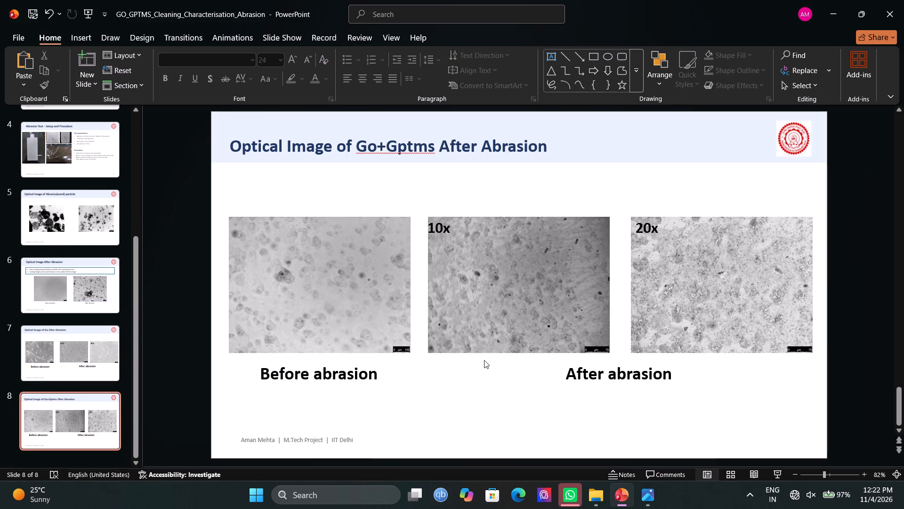
{"action": "key", "text": "Up"}
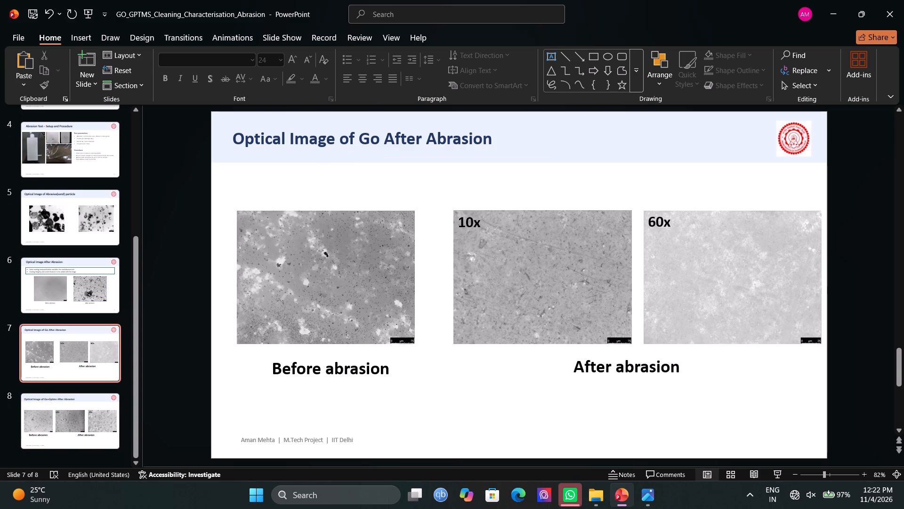
{"action": "key", "text": "Down"}
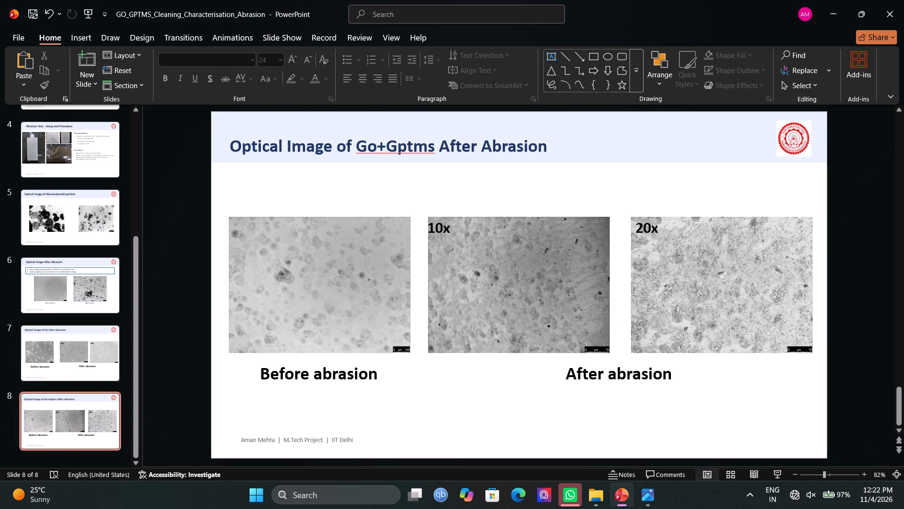
{"action": "key", "text": "Down"}
{"action": "key", "text": "Down"}
{"action": "key", "text": "Down"}
{"action": "key", "text": "ctrl+s"}
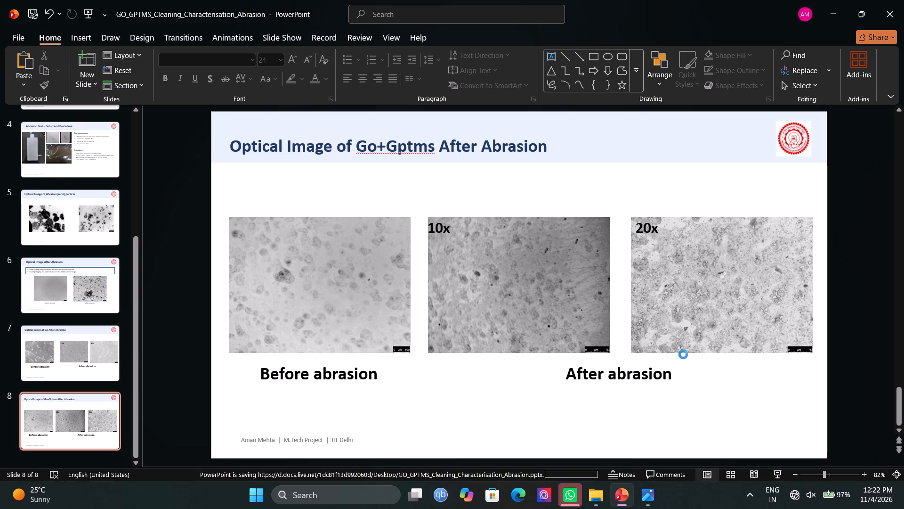
Review the presentation's slides backwards from the Go+Gptms slide to the Sample Preparation – Substrate Cleaning slide.
{"action": "key", "text": "Up"}
{"action": "key", "text": "Up"}
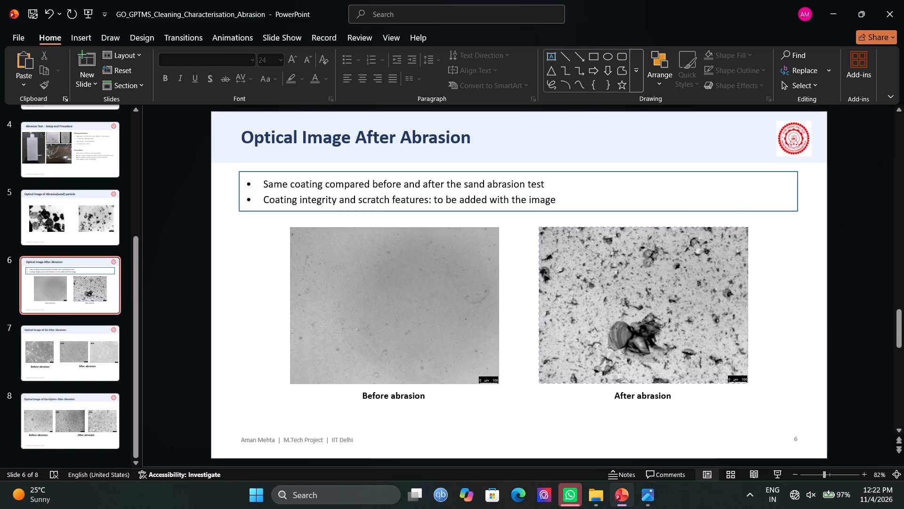
{"action": "key", "text": "Up"}
{"action": "key", "text": "Down"}
{"action": "key", "text": "Up"}
{"action": "key", "text": "Down"}
{"action": "key", "text": "Up"}
{"action": "key", "text": "Up"}
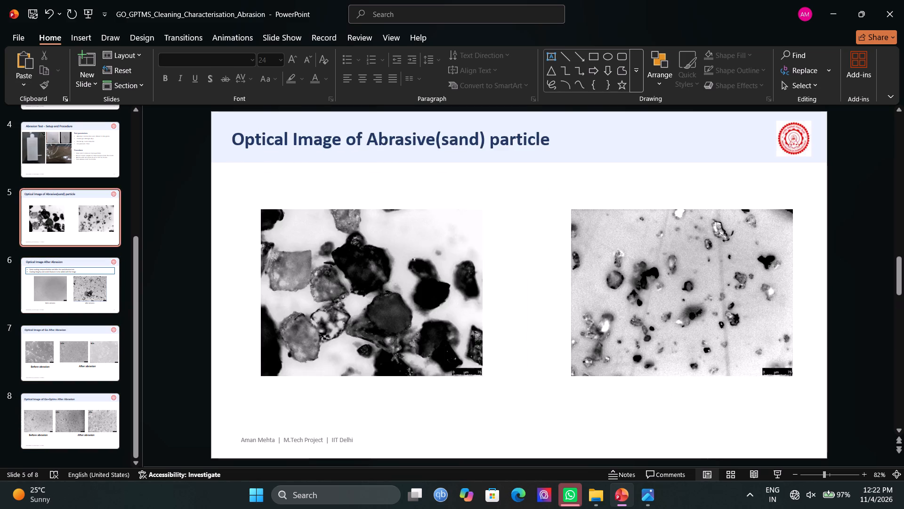
{"action": "key", "text": "Up"}
{"action": "key", "text": "Up"}
{"action": "key", "text": "Up"}
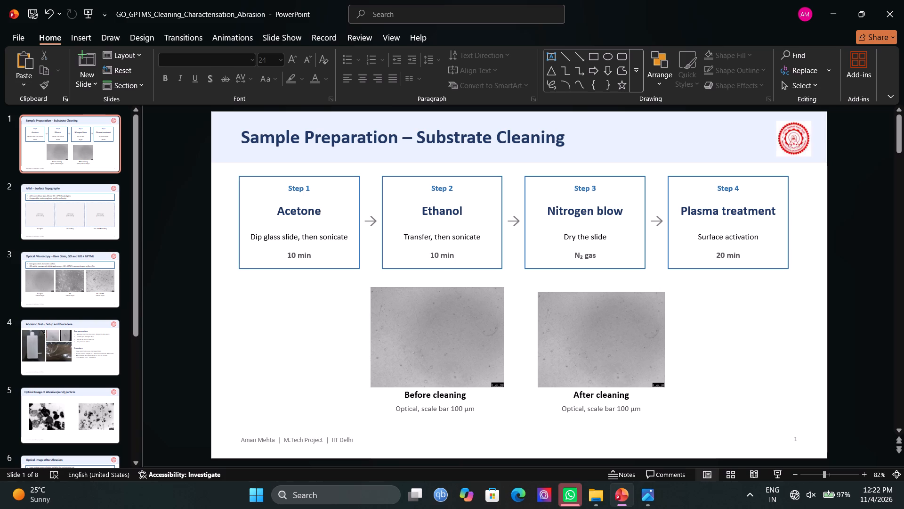
Review the substrate cleaning, optical microscopy, AFM and after-abrasion slides, ending on the Optical Image of Go After Abrasion slide.
{"action": "left_click", "coordinate": [468, 378]}
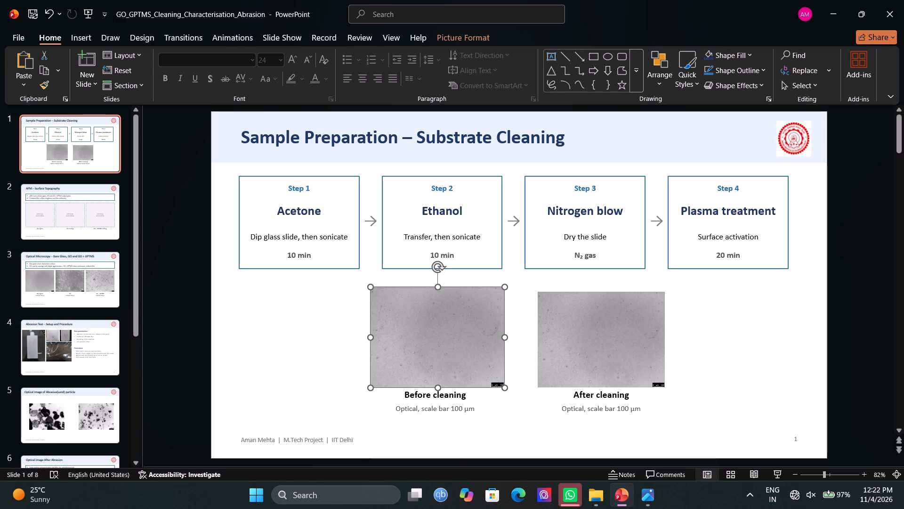
{"action": "left_click", "coordinate": [83, 288]}
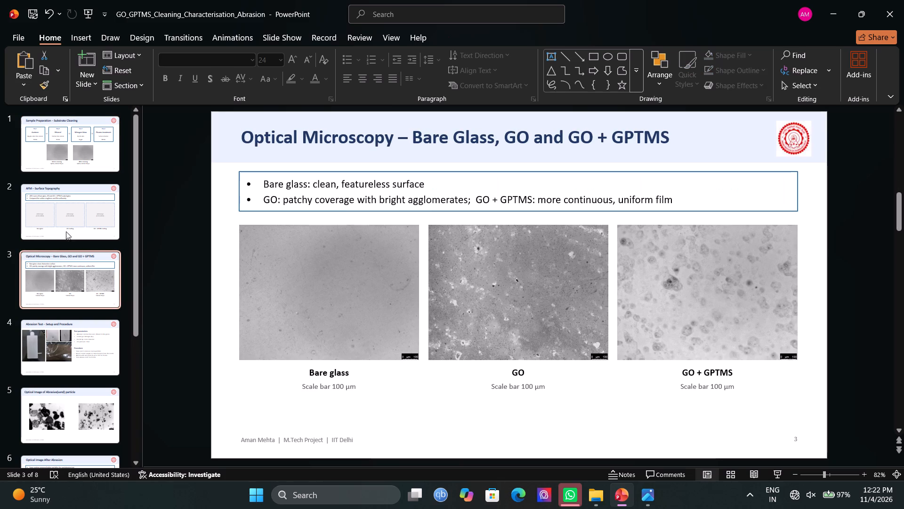
{"action": "left_click", "coordinate": [64, 215]}
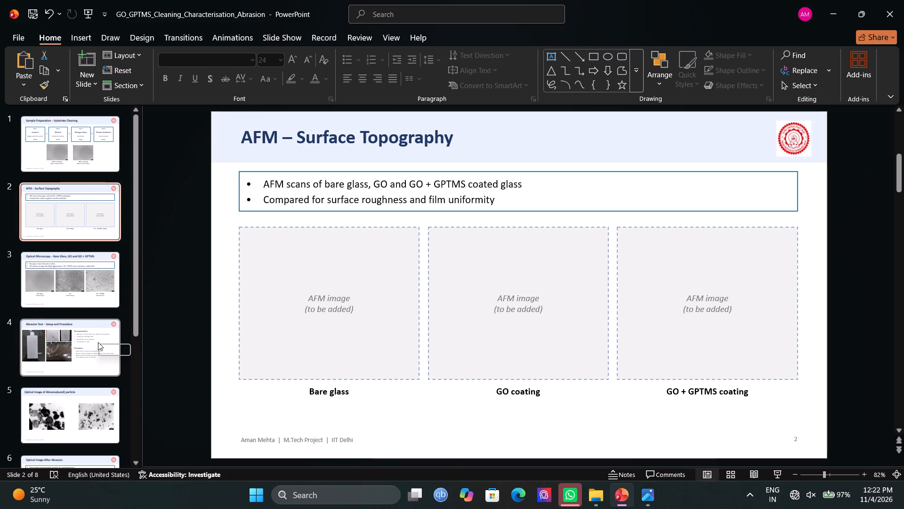
{"action": "scroll", "coordinate": [98, 342], "scroll_direction": "down", "scroll_amount": 3}
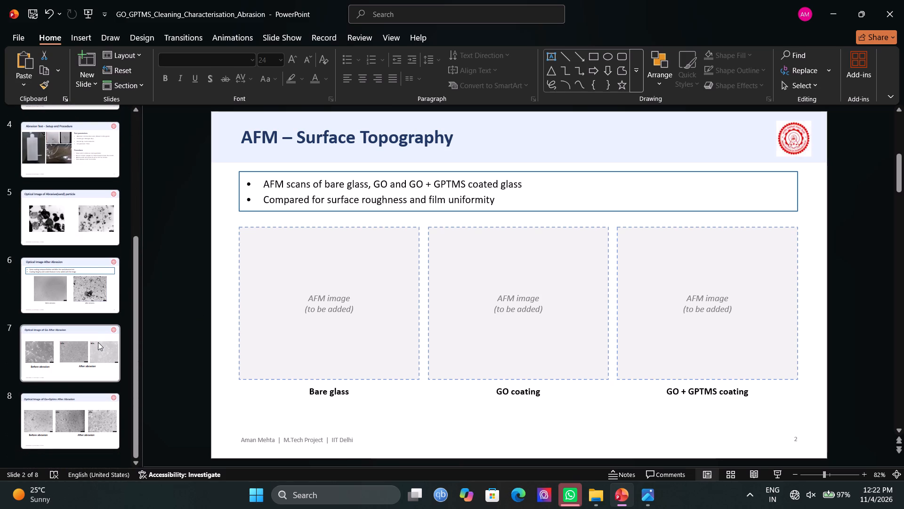
{"action": "scroll", "coordinate": [98, 342], "scroll_direction": "down", "scroll_amount": 1}
{"action": "scroll", "coordinate": [98, 342], "scroll_direction": "up", "scroll_amount": 4}
{"action": "scroll", "coordinate": [98, 342], "scroll_direction": "down", "scroll_amount": 1}
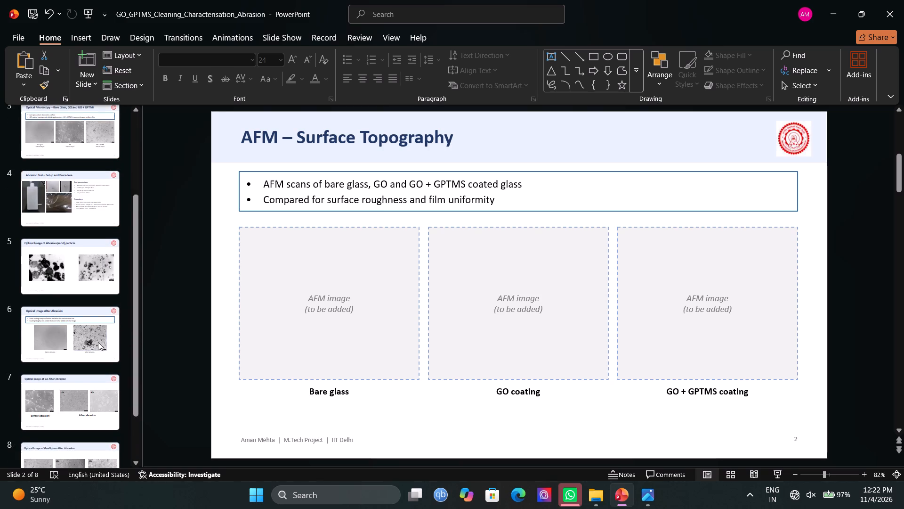
{"action": "left_click", "coordinate": [80, 325]}
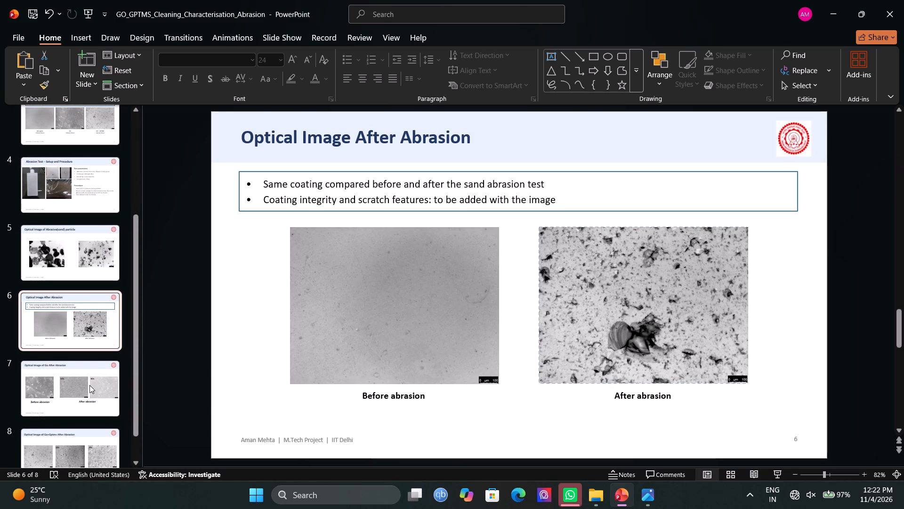
{"action": "left_click", "coordinate": [88, 386]}
Save the GO_GPTMS_Cleaning_Characterisation_Abrasion presentation.
{"action": "key", "text": "ctrl+s"}
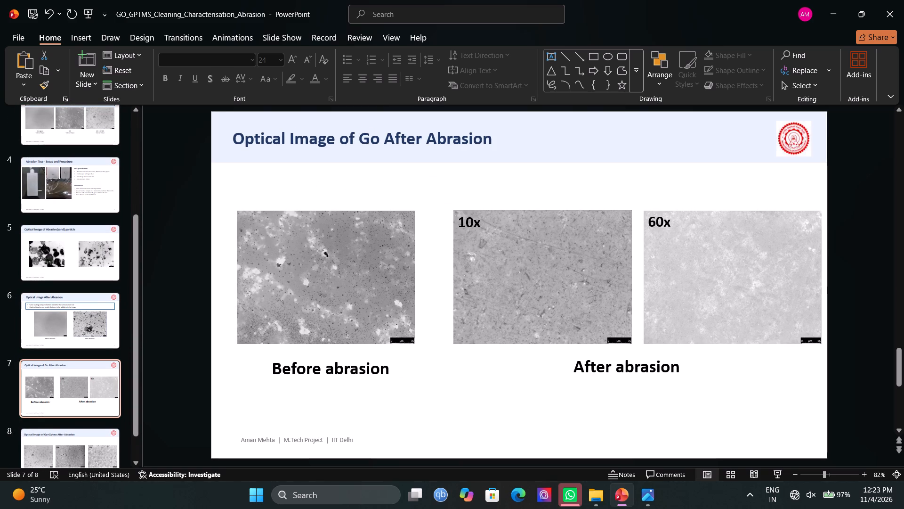
{"action": "key", "text": "ctrl+s"}
{"action": "key", "text": "ctrl+s"}
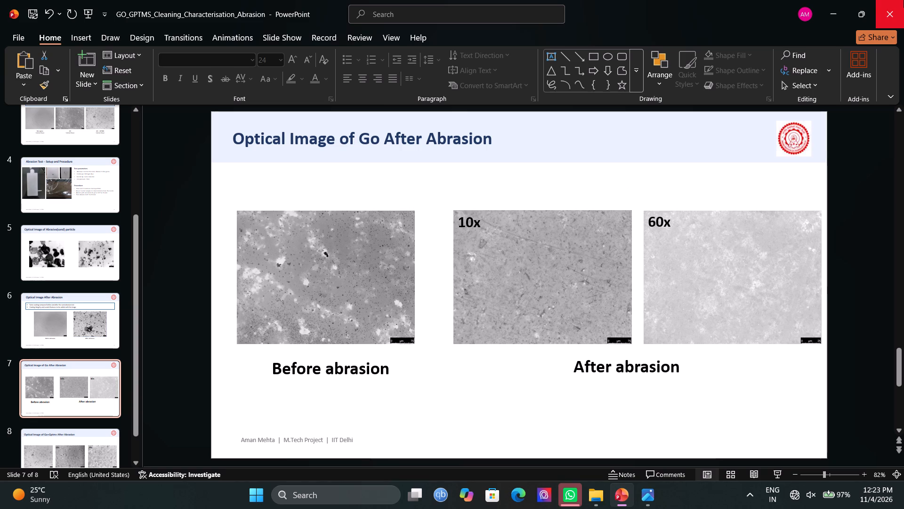
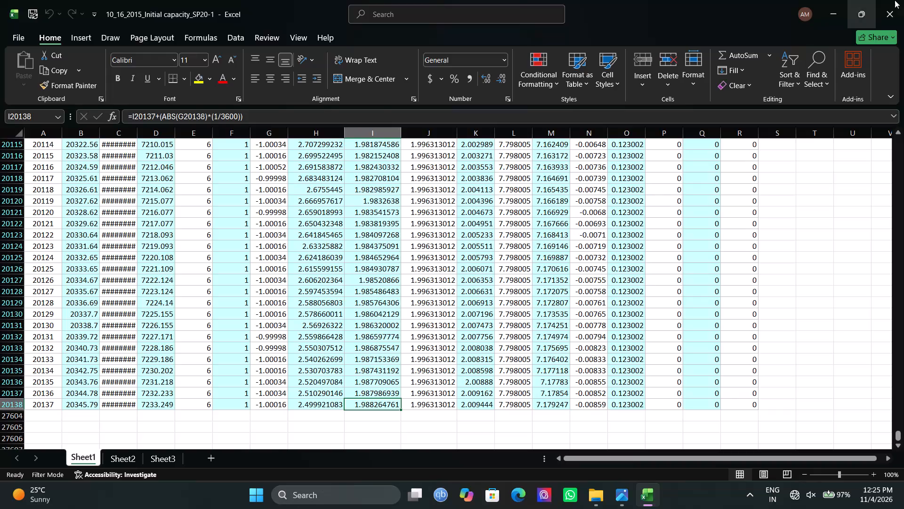
Leave the Excel workbook and open the GO_GPTMS_Cleaning_Characterisation_Abrasion presentation from the desktop in PowerPoint.
{"action": "left_click", "coordinate": [840, 5]}
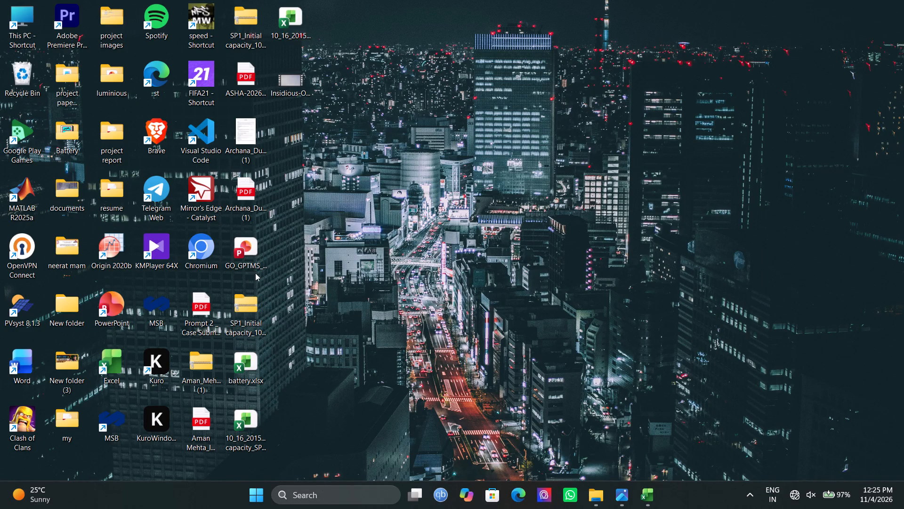
{"action": "double_click", "coordinate": [245, 257]}
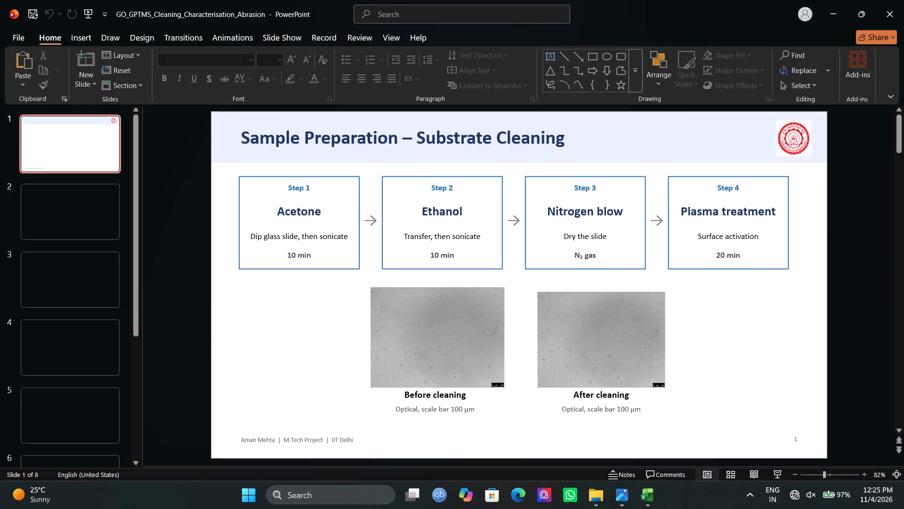
Review the slides from Optical Image of Abrasive(sand) particle to Optical Image of Go After Abrasion.
{"action": "scroll", "coordinate": [115, 334], "scroll_direction": "down", "scroll_amount": 1}
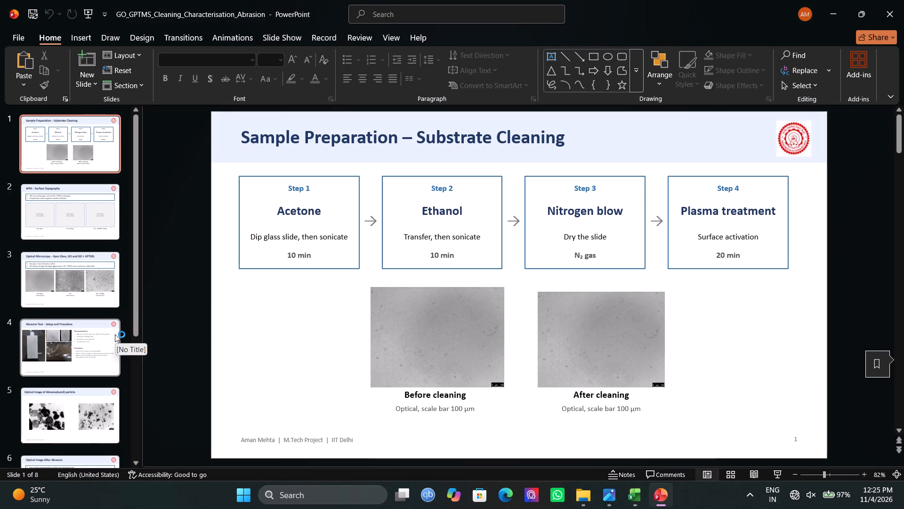
{"action": "scroll", "coordinate": [74, 354], "scroll_direction": "down", "scroll_amount": 1}
{"action": "left_click", "coordinate": [90, 310]}
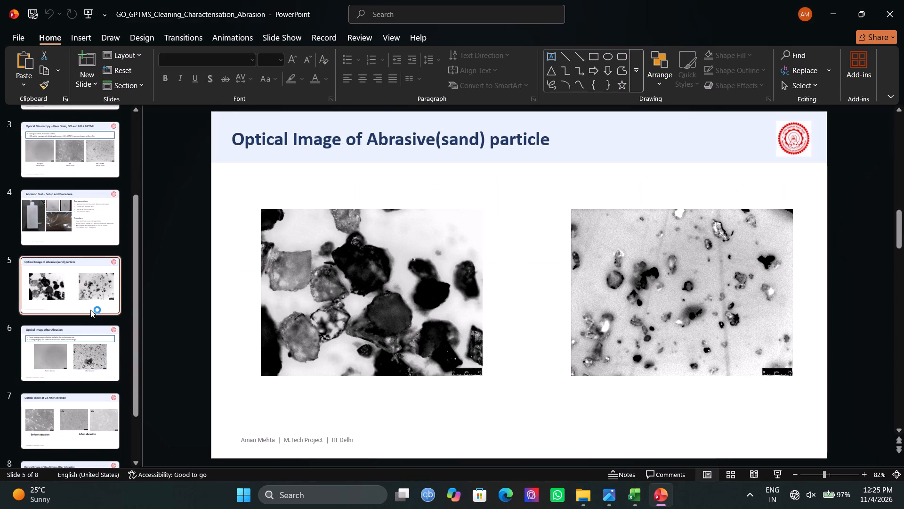
{"action": "key", "text": "Down"}
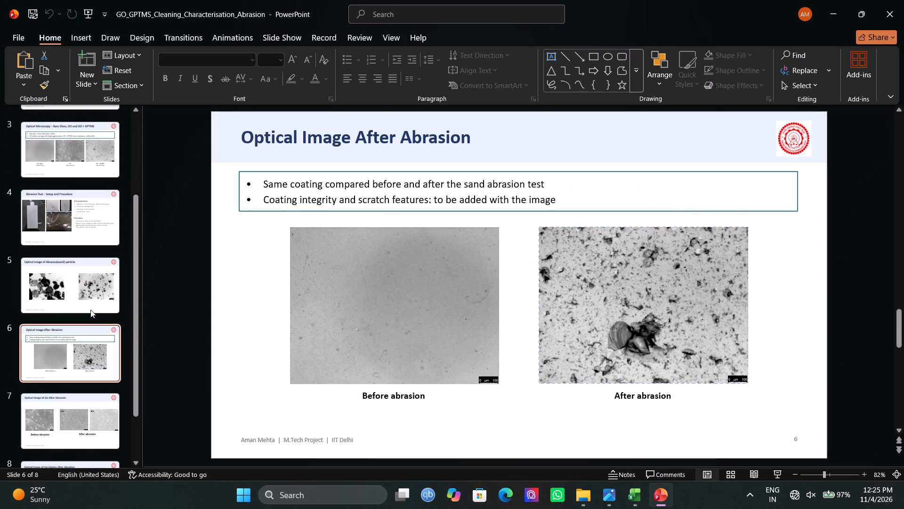
{"action": "key", "text": "Up"}
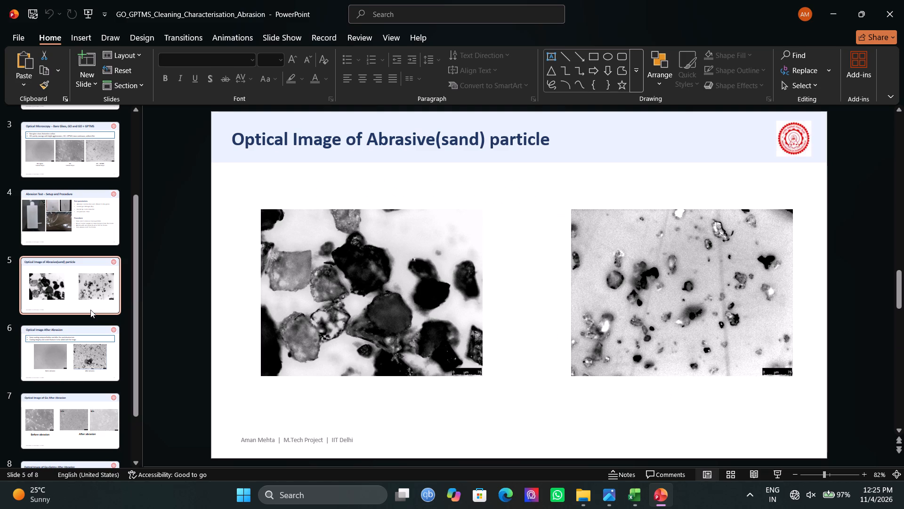
{"action": "key", "text": "Down"}
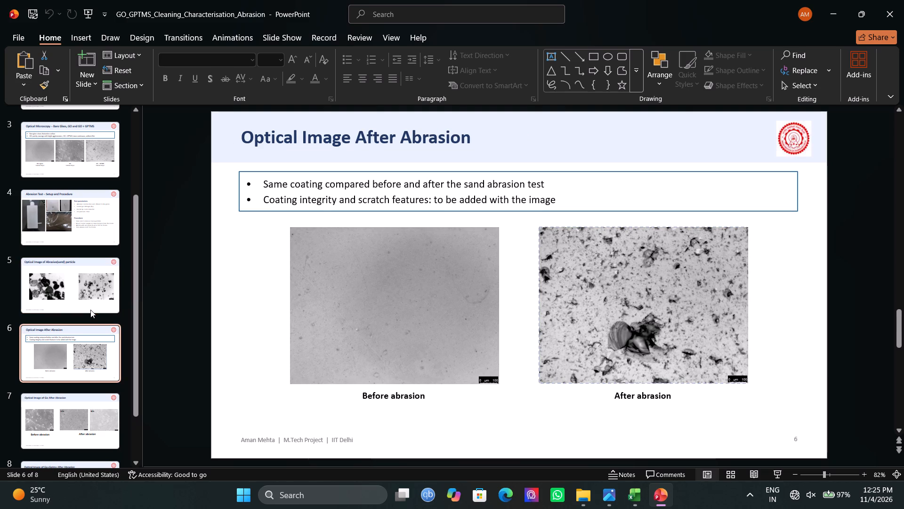
{"action": "key", "text": "Down"}
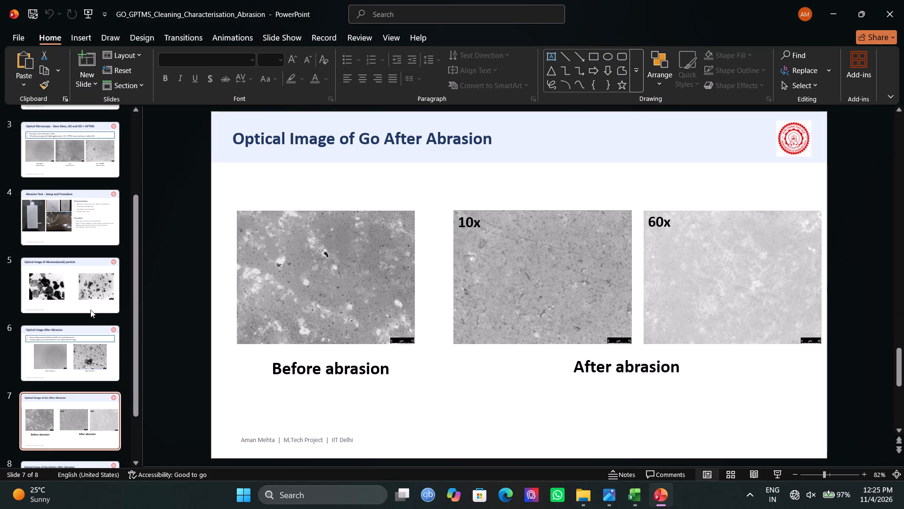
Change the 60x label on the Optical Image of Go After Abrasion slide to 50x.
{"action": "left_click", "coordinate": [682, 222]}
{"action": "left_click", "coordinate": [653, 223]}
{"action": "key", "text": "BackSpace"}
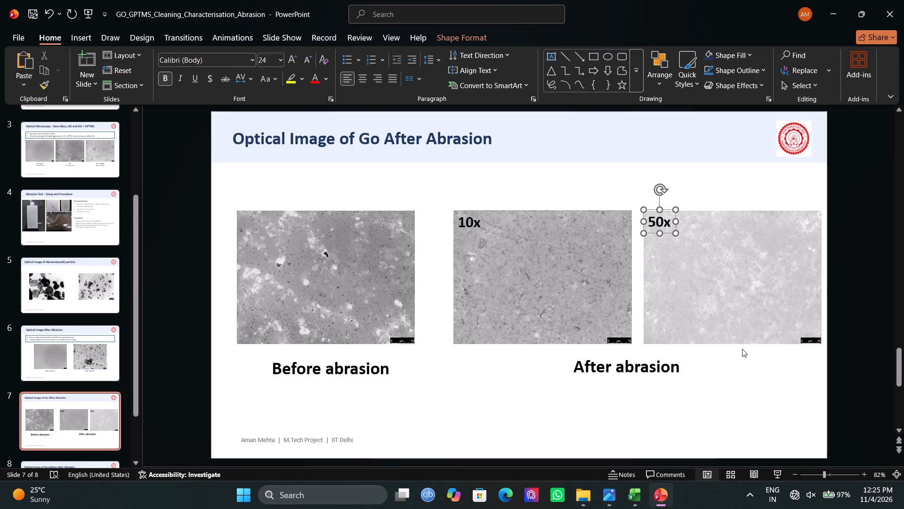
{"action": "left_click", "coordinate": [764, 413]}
Check the Go slide in full-screen view and compare the images GO004 to GO009 in the 04-11 GO folder.
{"action": "left_click", "coordinate": [776, 473]}
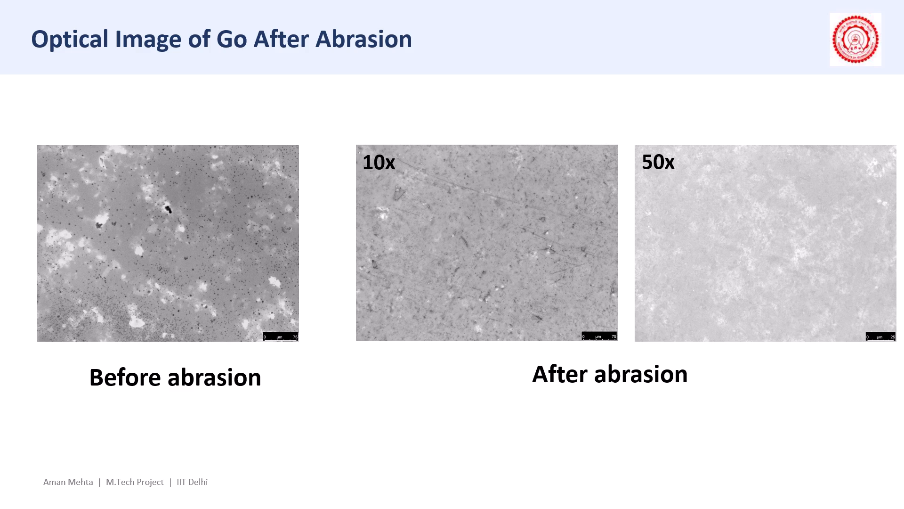
{"action": "key", "text": "Escape"}
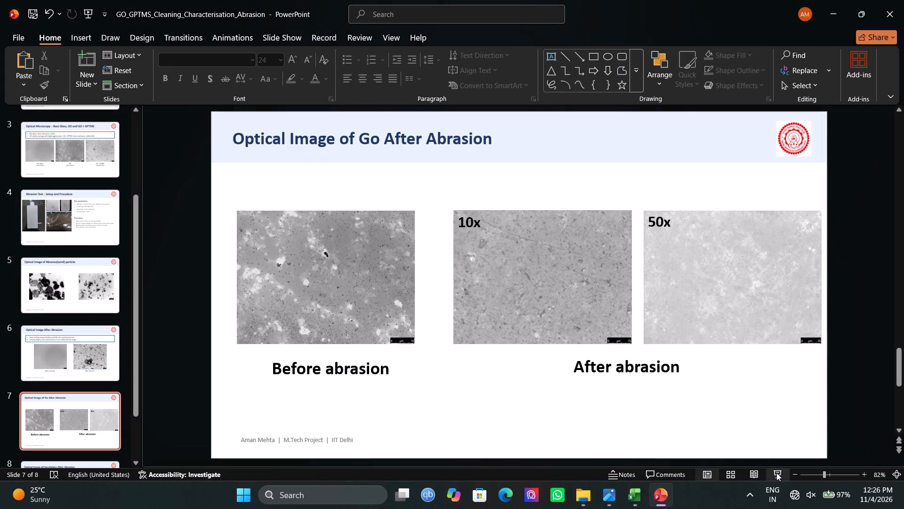
{"action": "left_click", "coordinate": [586, 506]}
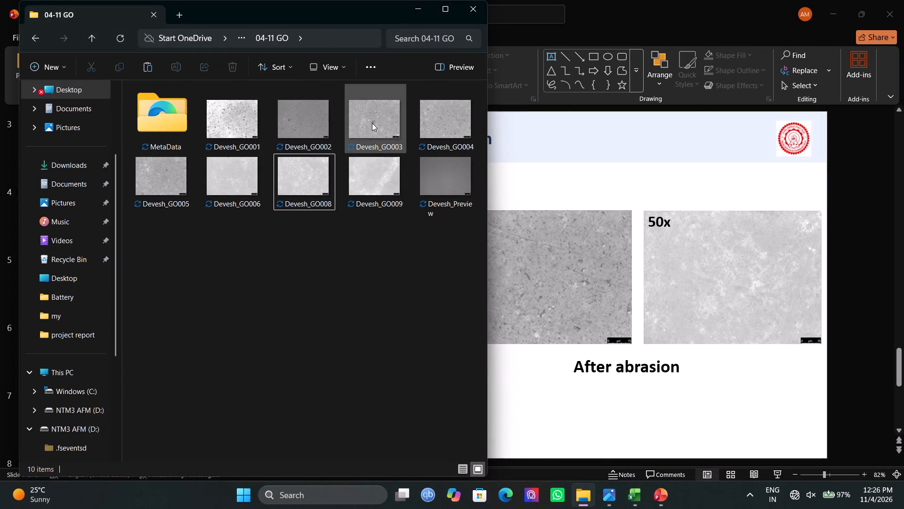
{"action": "double_click", "coordinate": [419, 123]}
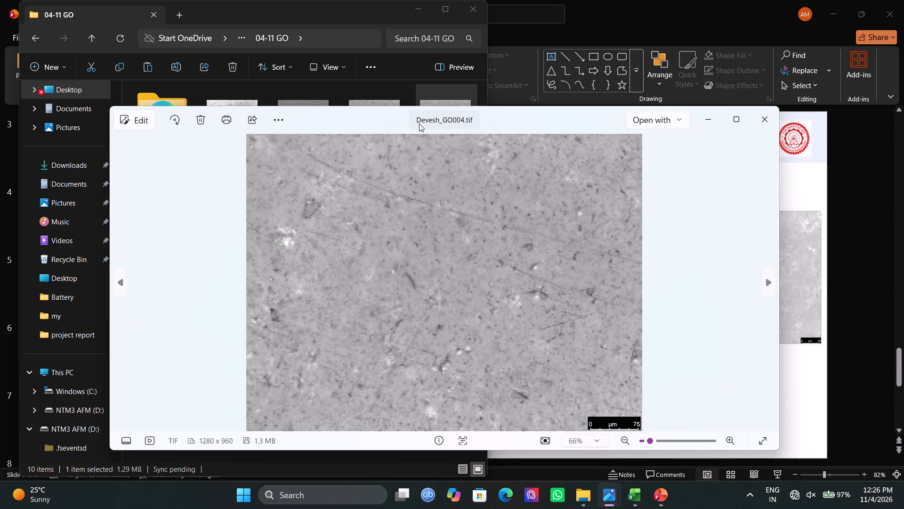
{"action": "key", "text": "Right"}
{"action": "key", "text": "Right"}
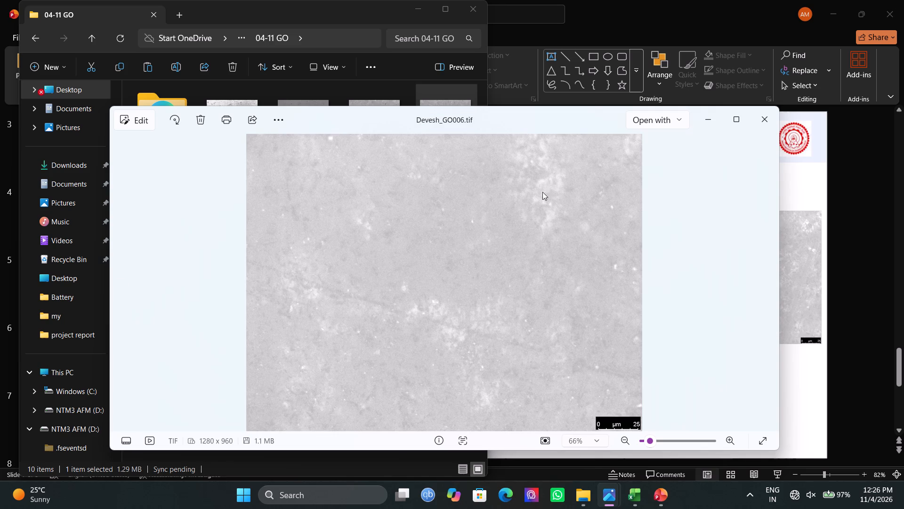
{"action": "key", "text": "Right"}
{"action": "key", "text": "Right"}
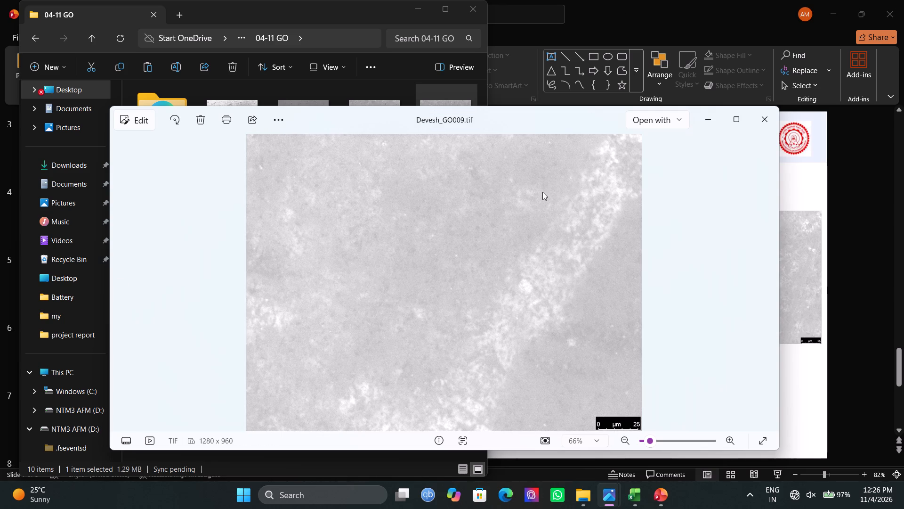
{"action": "double_click", "coordinate": [760, 116]}
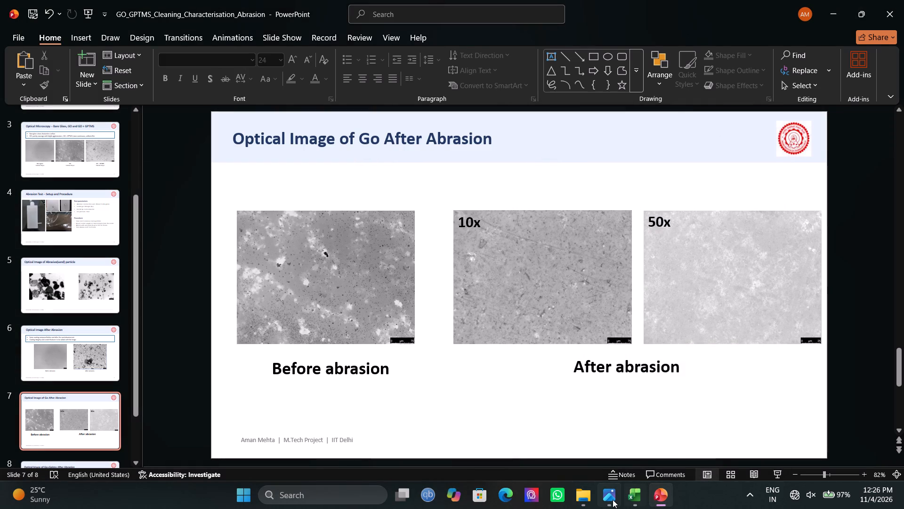
Replace the 50x picture on the Optical Image of Go After Abrasion slide with the GO006 image from the 04-11 GO folder.
{"action": "left_click", "coordinate": [585, 499]}
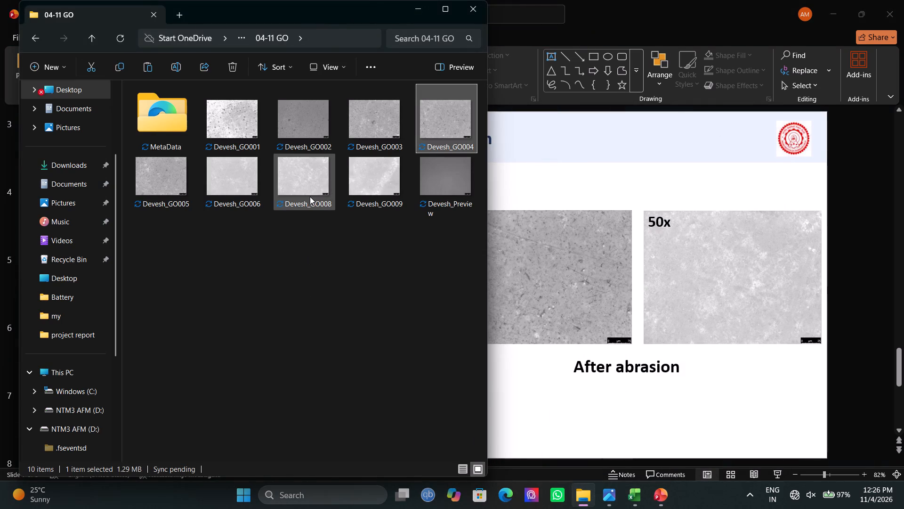
{"action": "left_click", "coordinate": [310, 197]}
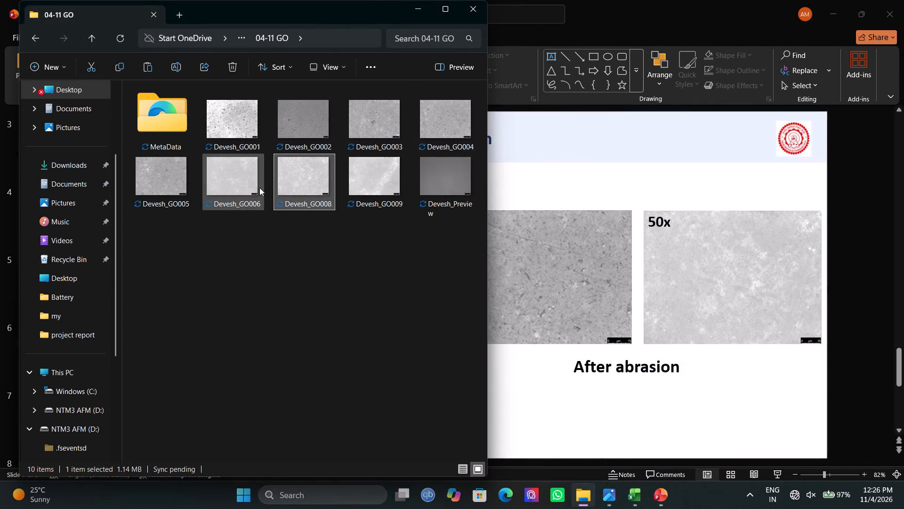
{"action": "double_click", "coordinate": [256, 188]}
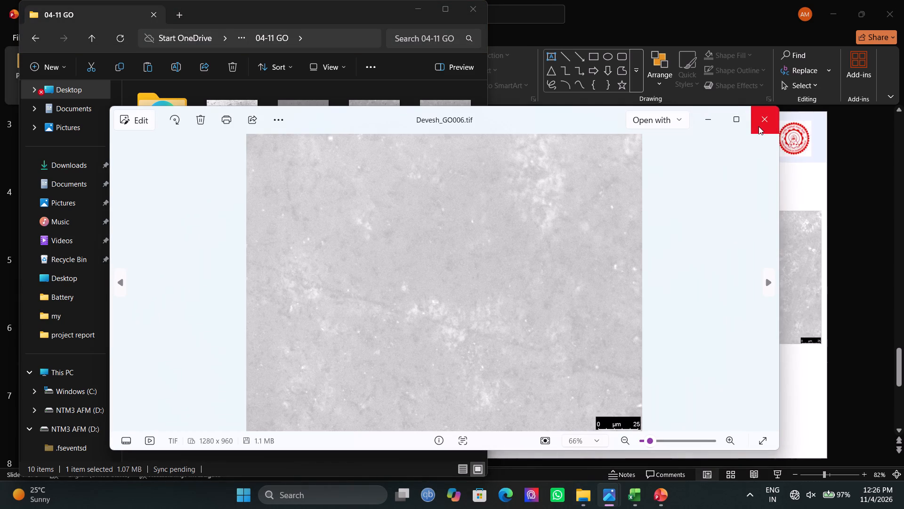
{"action": "left_click", "coordinate": [759, 126]}
{"action": "key", "text": "ctrl+c"}
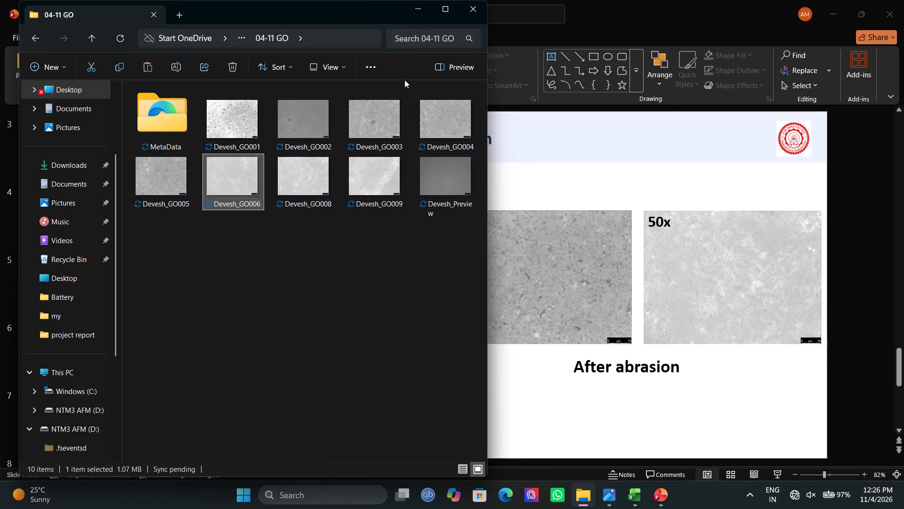
{"action": "left_click", "coordinate": [410, 7]}
{"action": "left_click", "coordinate": [695, 329]}
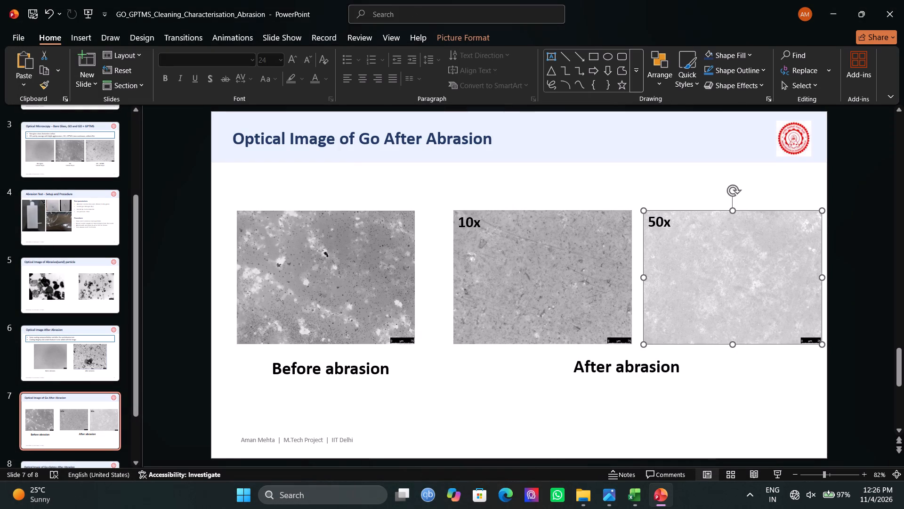
{"action": "key", "text": "ctrl+v"}
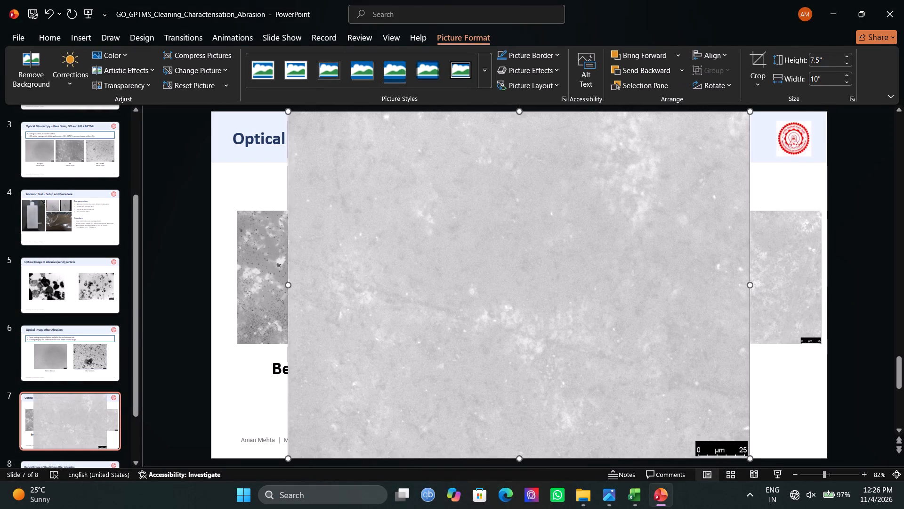
{"action": "left_click", "coordinate": [796, 245]}
{"action": "key", "text": "Delete"}
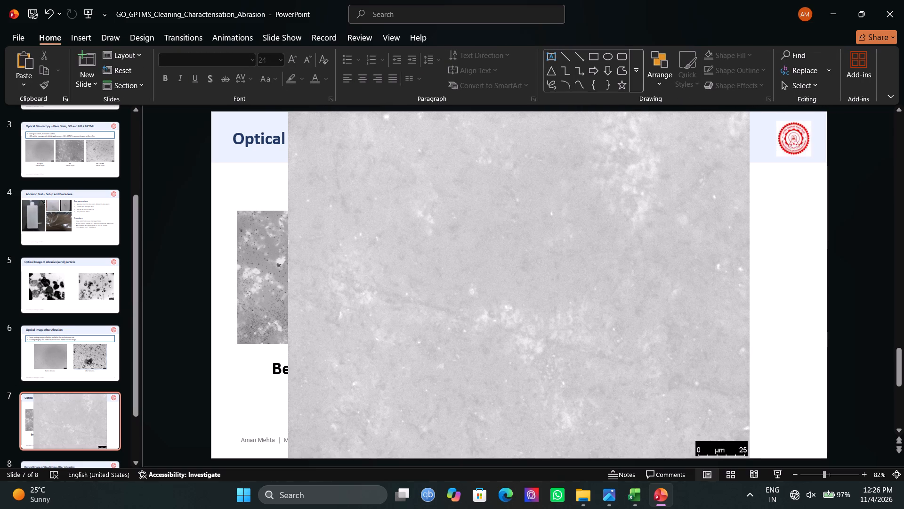
Delete the old 50x label, and fit the GO006 picture beside the 10x picture, level with it and about the same size.
{"action": "left_click", "coordinate": [314, 165]}
{"action": "left_click_drag", "start_coordinate": [287, 113], "coordinate": [518, 317]}
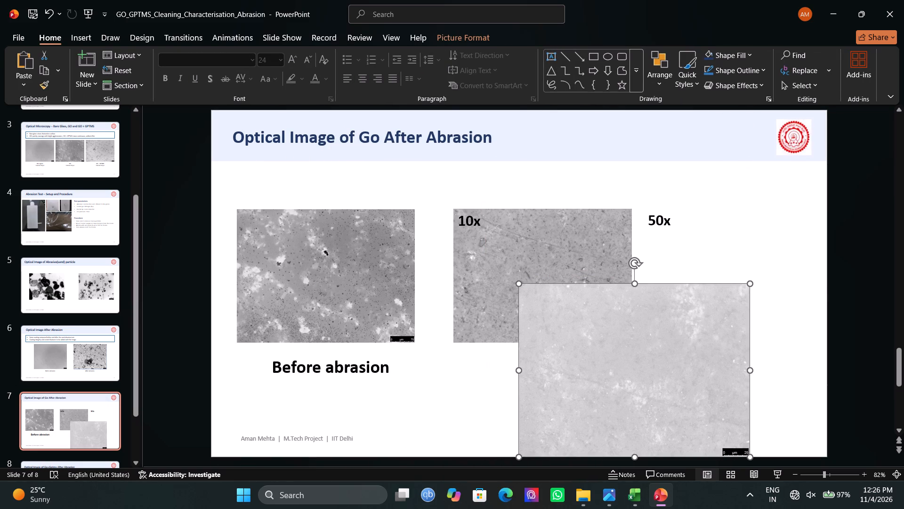
{"action": "left_click", "coordinate": [646, 223]}
{"action": "key", "text": "Delete"}
{"action": "left_click_drag", "start_coordinate": [647, 312], "coordinate": [727, 242]}
{"action": "left_click_drag", "start_coordinate": [596, 218], "coordinate": [654, 260]}
{"action": "left_click_drag", "start_coordinate": [707, 291], "coordinate": [701, 230]}
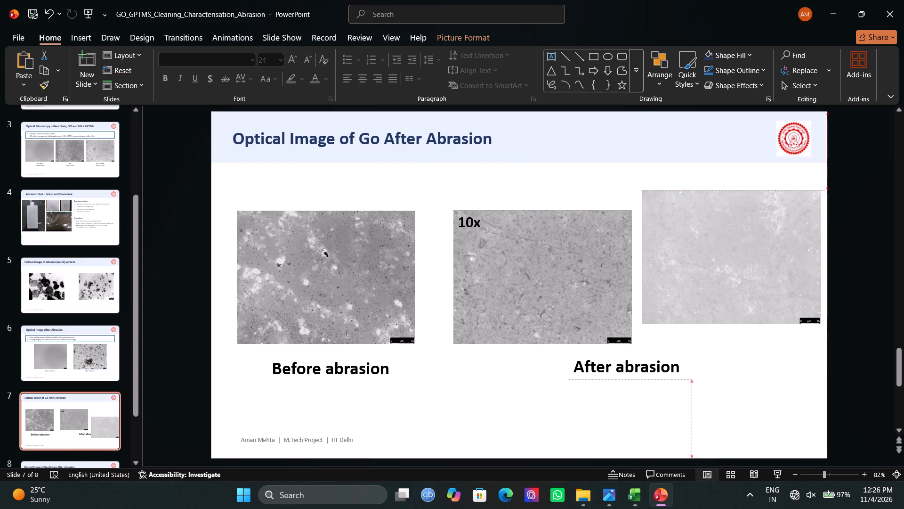
{"action": "left_click_drag", "start_coordinate": [701, 230], "coordinate": [705, 245]}
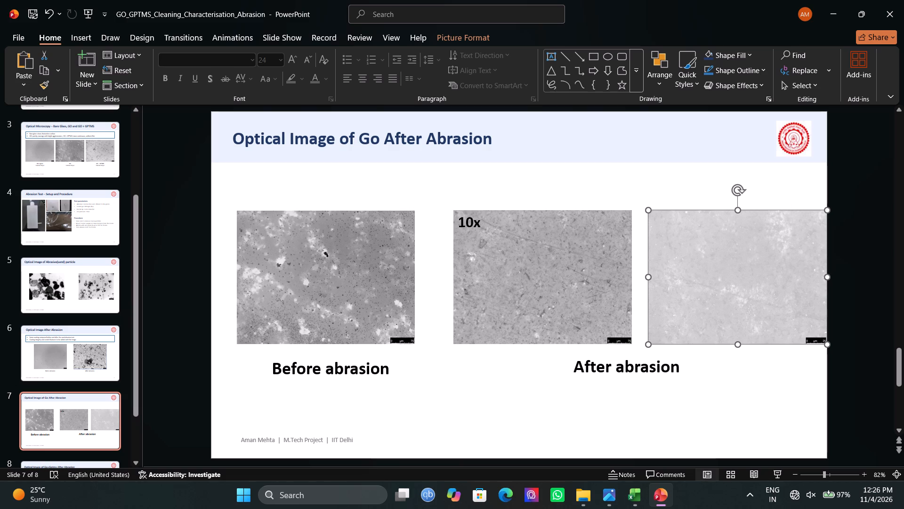
Add a bold 50x label with font size 24 on the GO006 picture's upper-left corner.
{"action": "double_click", "coordinate": [626, 171]}
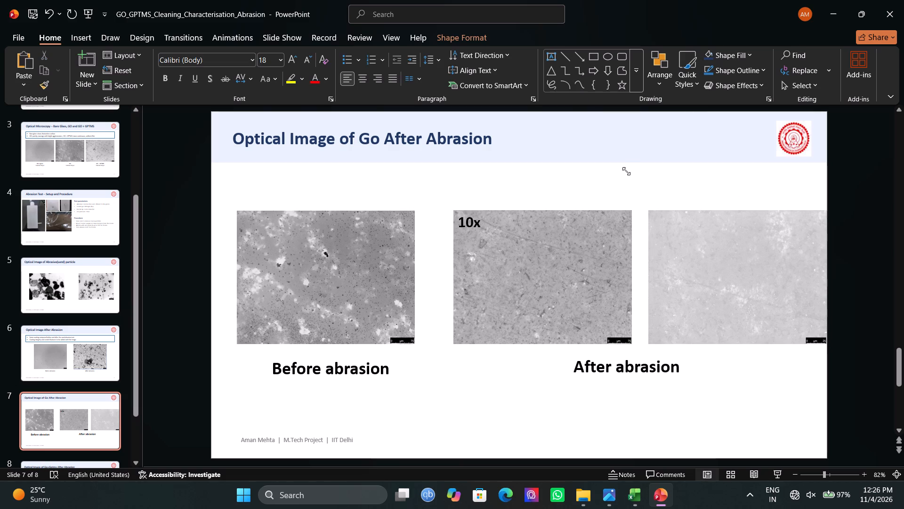
{"action": "type", "text": "50x"}
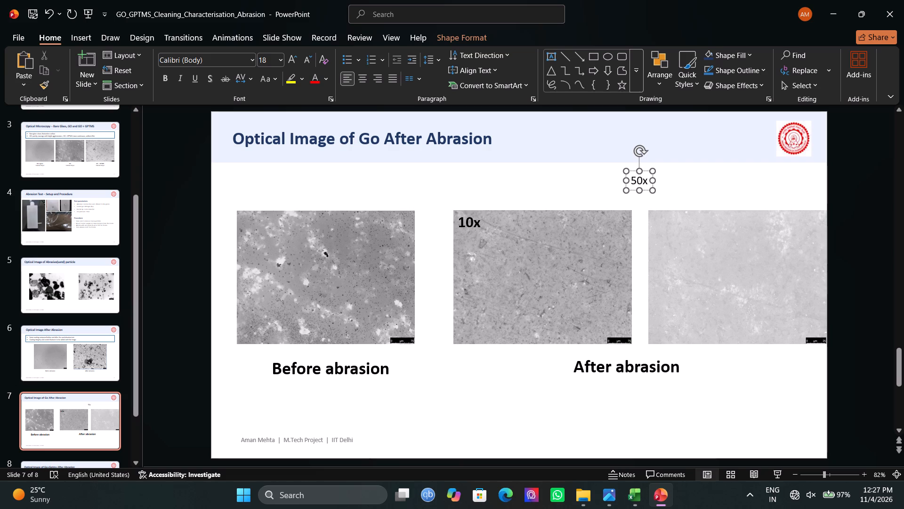
{"action": "triple_click", "coordinate": [647, 180]}
{"action": "left_click_drag", "start_coordinate": [639, 181], "coordinate": [650, 182]}
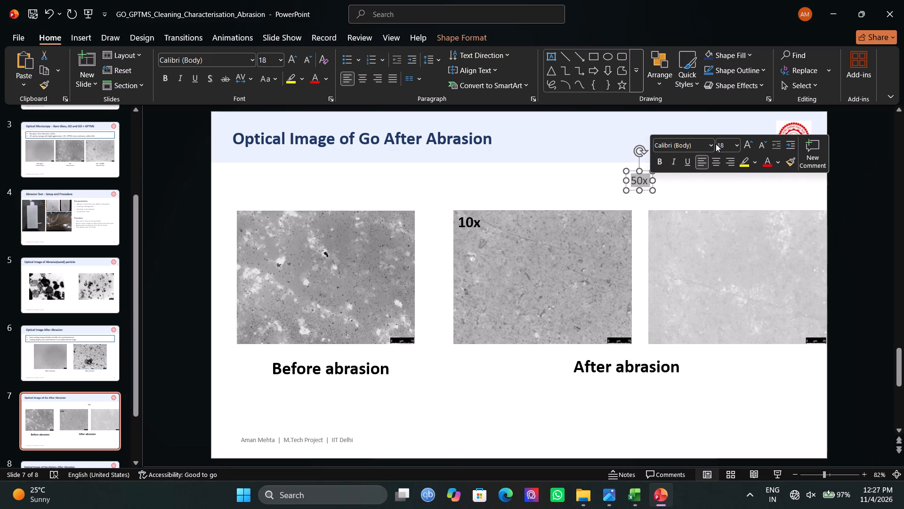
{"action": "left_click", "coordinate": [739, 142]}
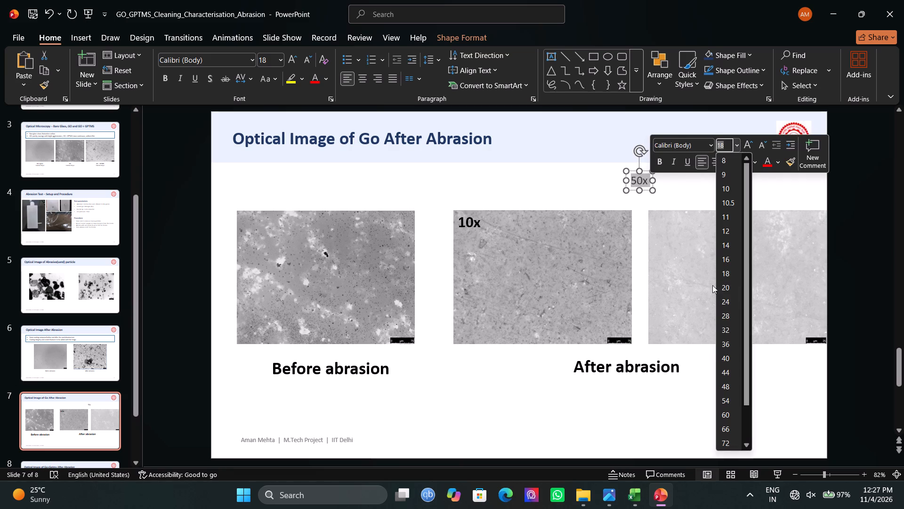
{"action": "left_click", "coordinate": [731, 303]}
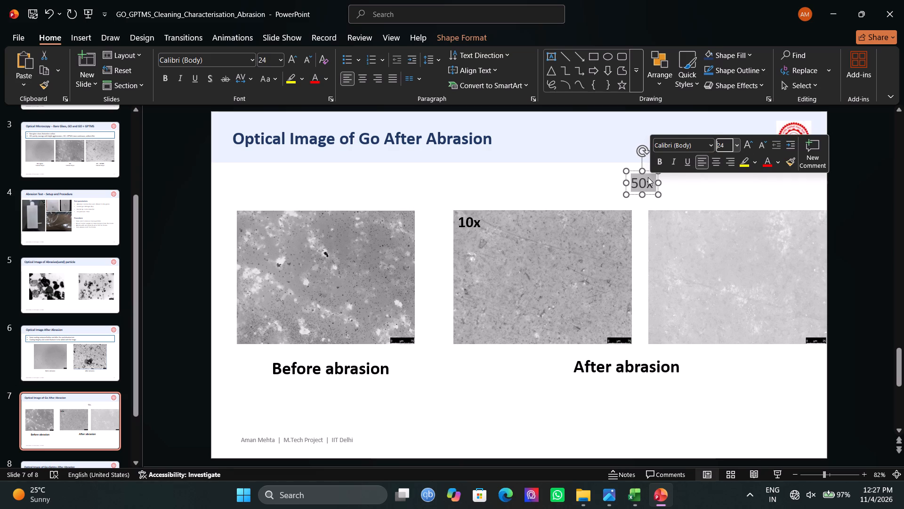
{"action": "left_click", "coordinate": [661, 166]}
{"action": "left_click_drag", "start_coordinate": [636, 171], "coordinate": [656, 206]}
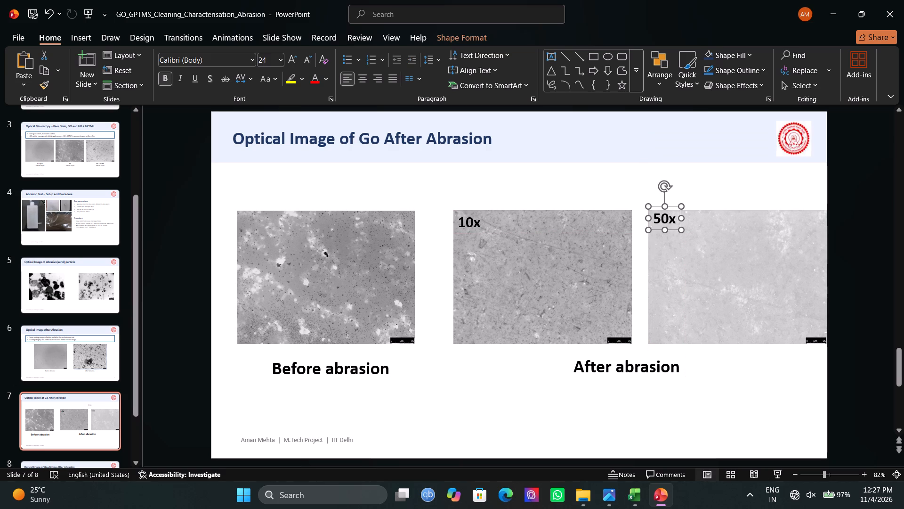
Compare the Go and Go+Gptms after-abrasion slides in the slide show.
{"action": "left_click", "coordinate": [777, 475]}
{"action": "key", "text": "Right"}
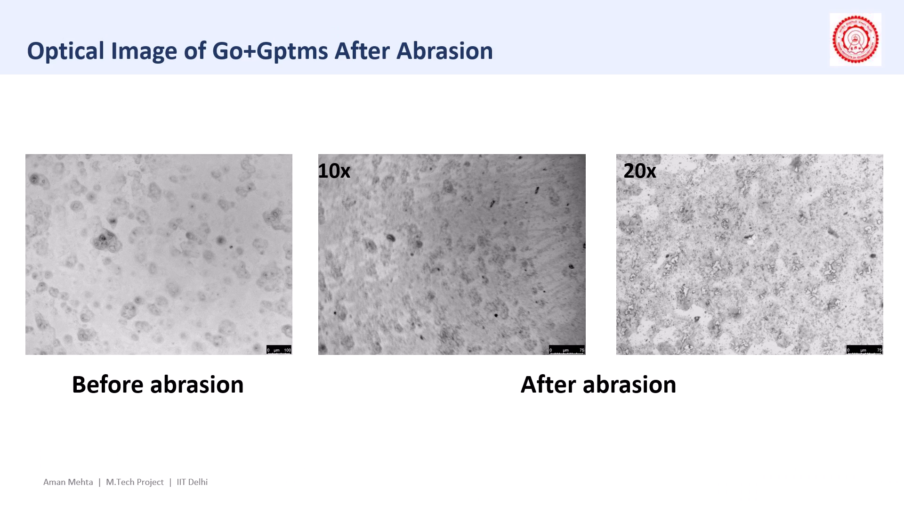
{"action": "key", "text": "Right"}
{"action": "key", "text": "Left"}
{"action": "key", "text": "Left"}
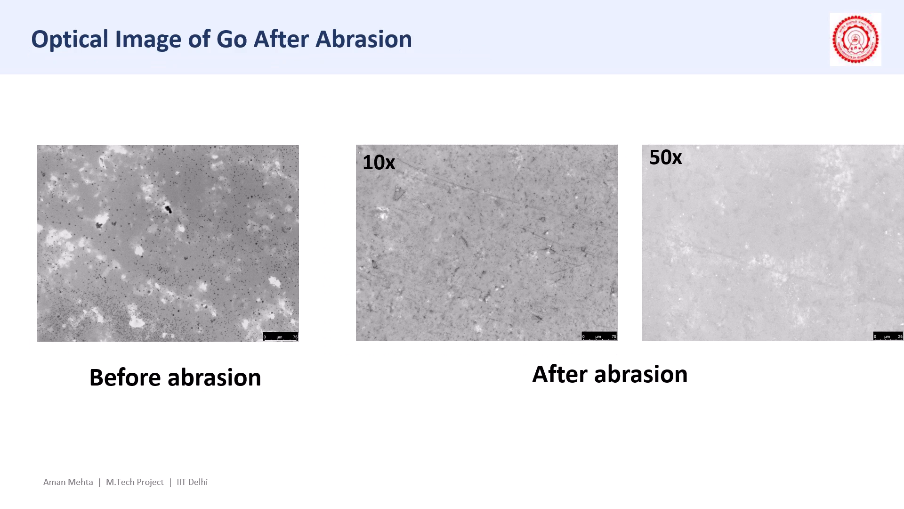
Exit the slide show and shift the 50x picture slightly towards the 10x picture, clear of the slide's edge.
{"action": "key", "text": "f"}
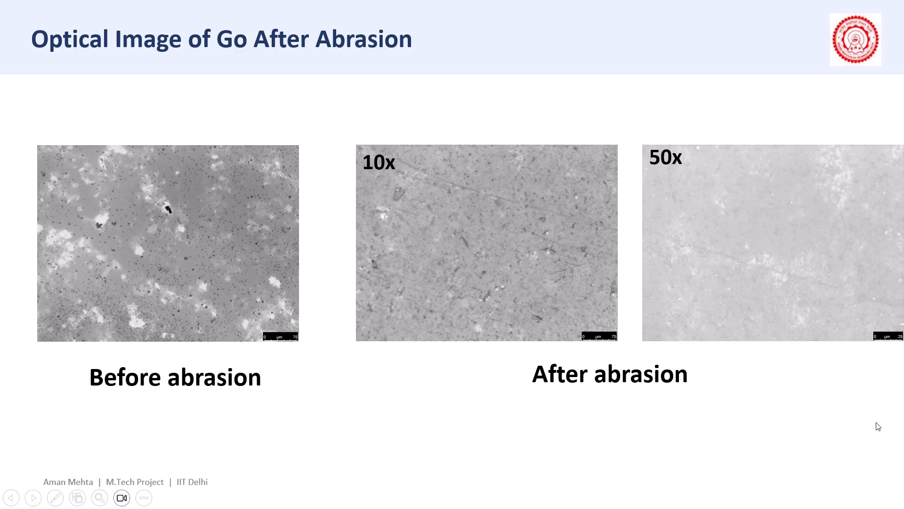
{"action": "key", "text": "Escape"}
{"action": "left_click", "coordinate": [729, 320]}
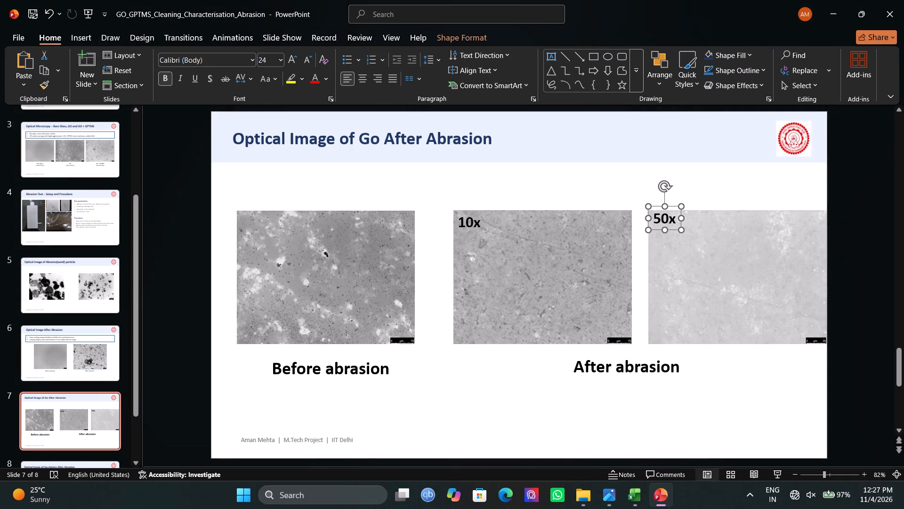
{"action": "left_click_drag", "start_coordinate": [727, 209], "coordinate": [722, 211]}
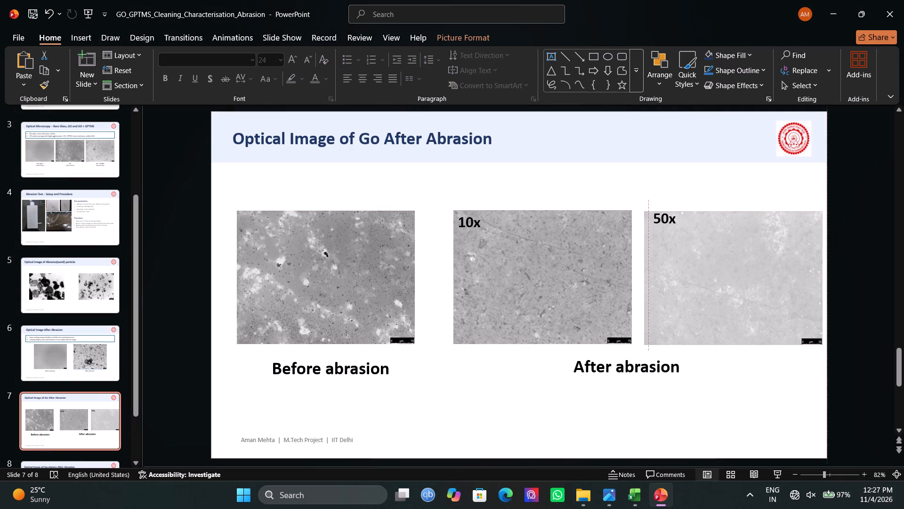
{"action": "left_click_drag", "start_coordinate": [722, 211], "coordinate": [721, 211]}
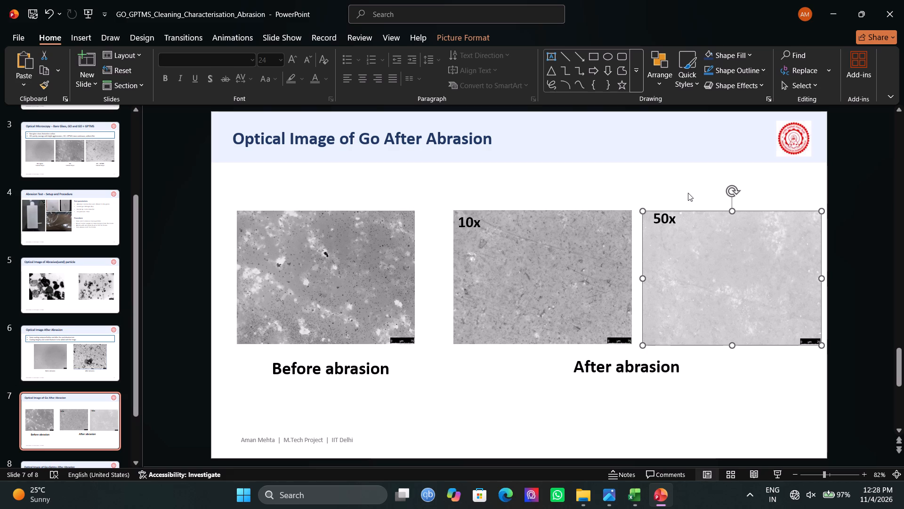
Switch to the 10_16_2015_Initial capacity_SP20-1 workbook in Excel and examine the filtered Sheet1 data and column I formulas from last row to first.
{"action": "left_click", "coordinate": [834, 10]}
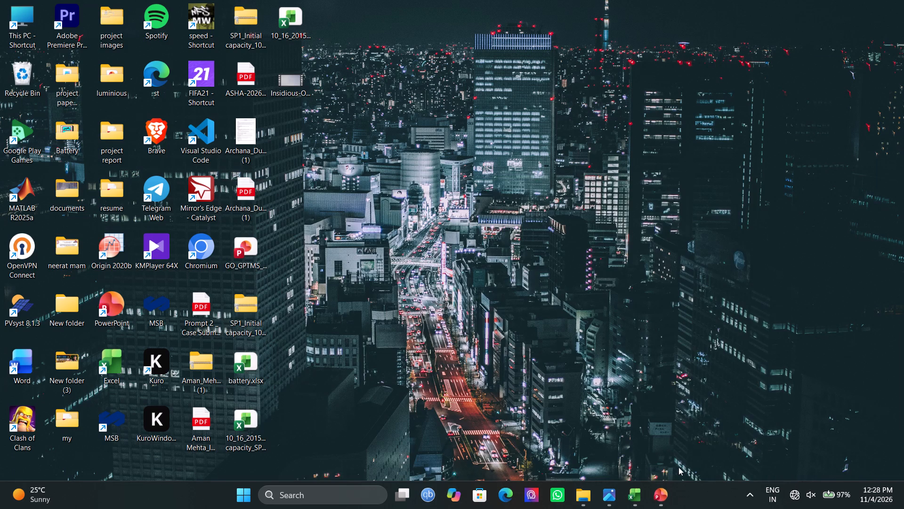
{"action": "left_click", "coordinate": [640, 500]}
{"action": "scroll", "coordinate": [414, 411], "scroll_direction": "up", "scroll_amount": 5}
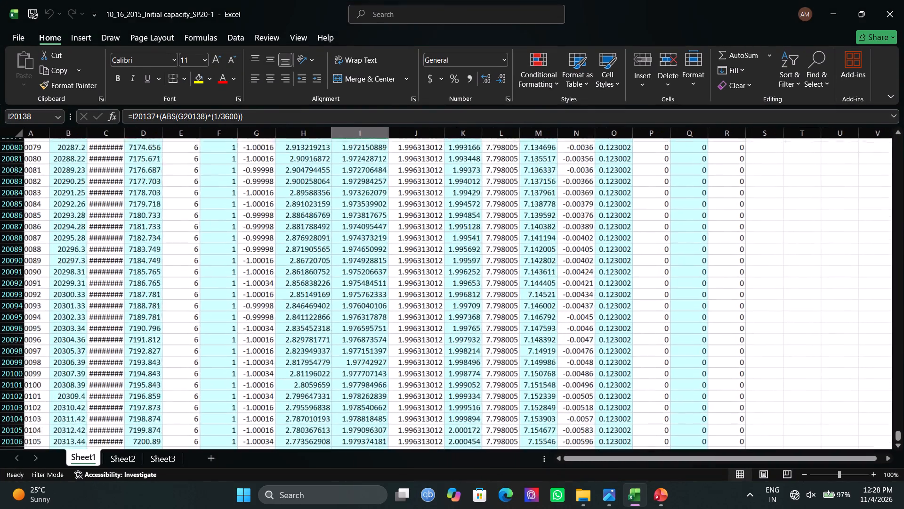
{"action": "scroll", "coordinate": [414, 411], "scroll_direction": "up", "scroll_amount": 15}
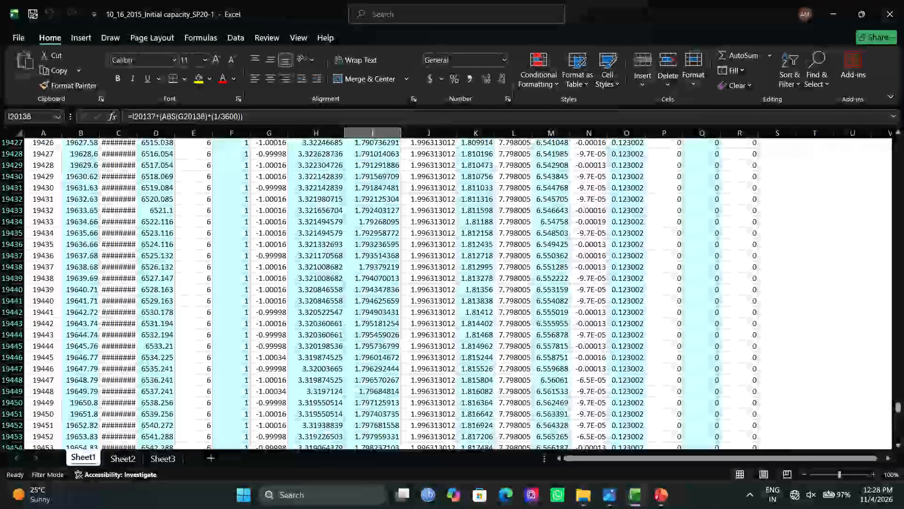
{"action": "scroll", "coordinate": [857, 420], "scroll_direction": "down", "scroll_amount": 11}
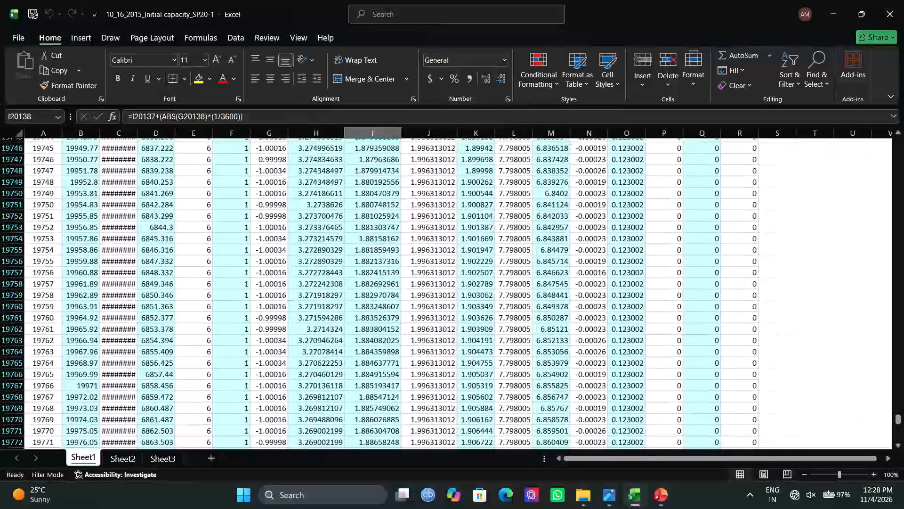
{"action": "left_click_drag", "start_coordinate": [897, 421], "coordinate": [897, 453]}
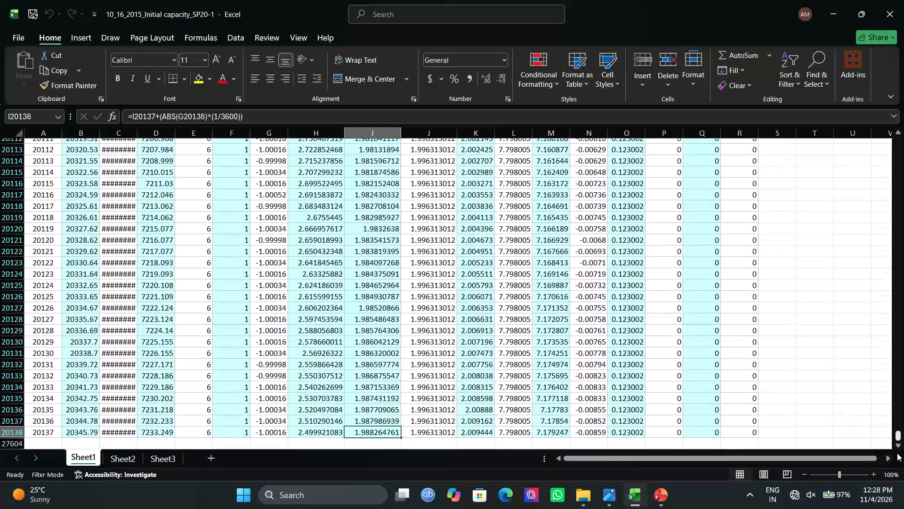
{"action": "left_click_drag", "start_coordinate": [897, 439], "coordinate": [883, 344]}
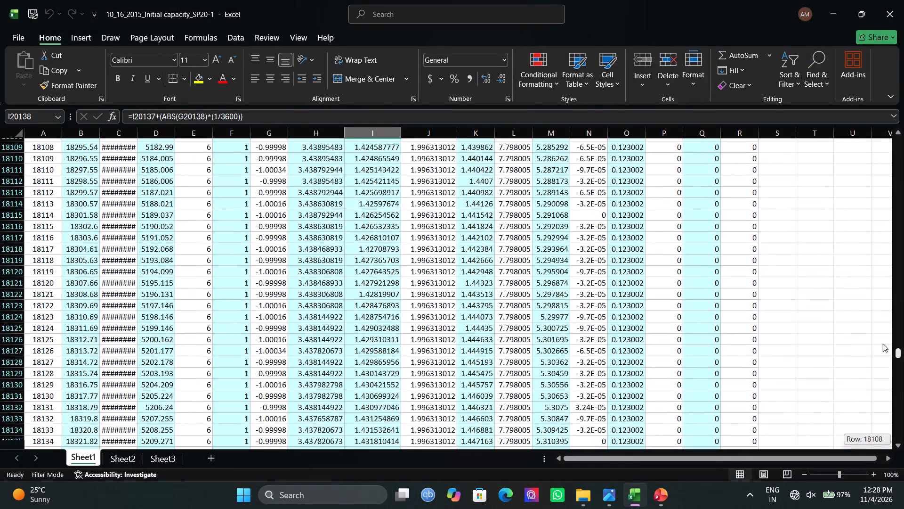
{"action": "left_click_drag", "start_coordinate": [883, 344], "coordinate": [880, 264]}
{"action": "left_click_drag", "start_coordinate": [897, 258], "coordinate": [892, 173]}
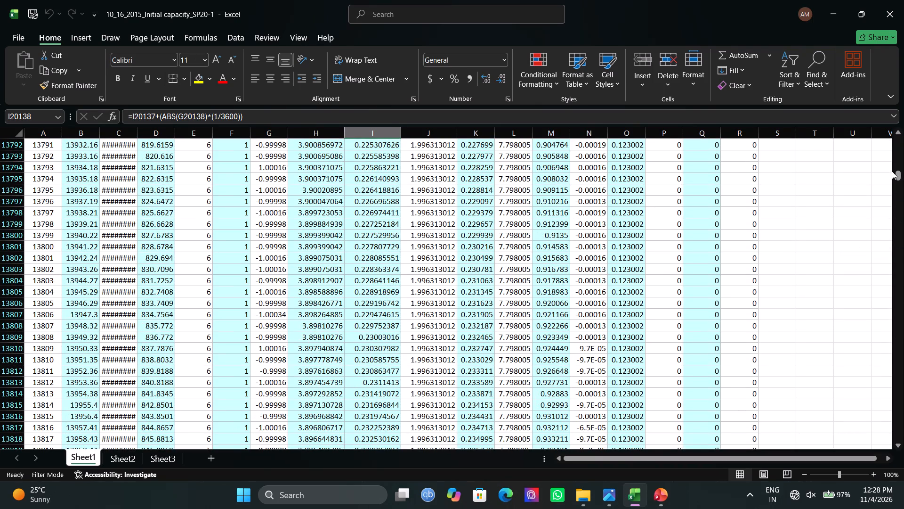
{"action": "left_click_drag", "start_coordinate": [900, 174], "coordinate": [903, 106]}
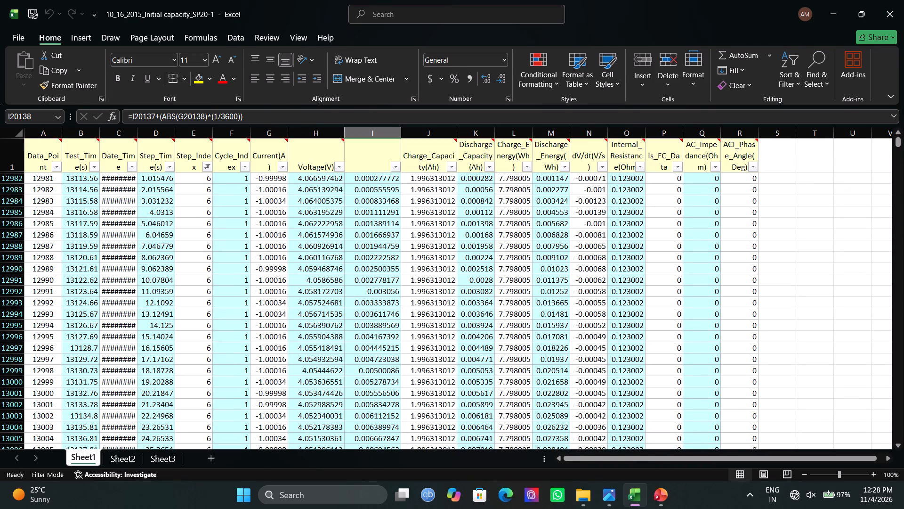
{"action": "scroll", "coordinate": [459, 243], "scroll_direction": "up", "scroll_amount": 2}
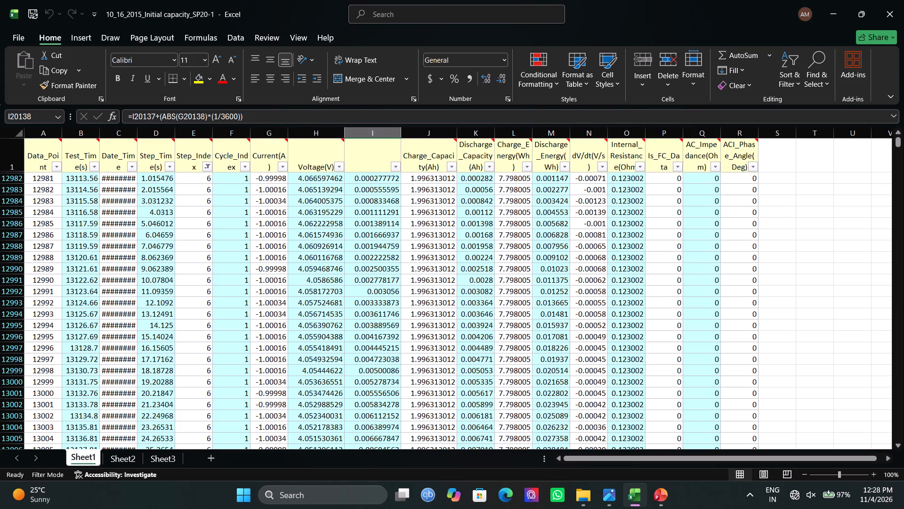
{"action": "left_click", "coordinate": [370, 179]}
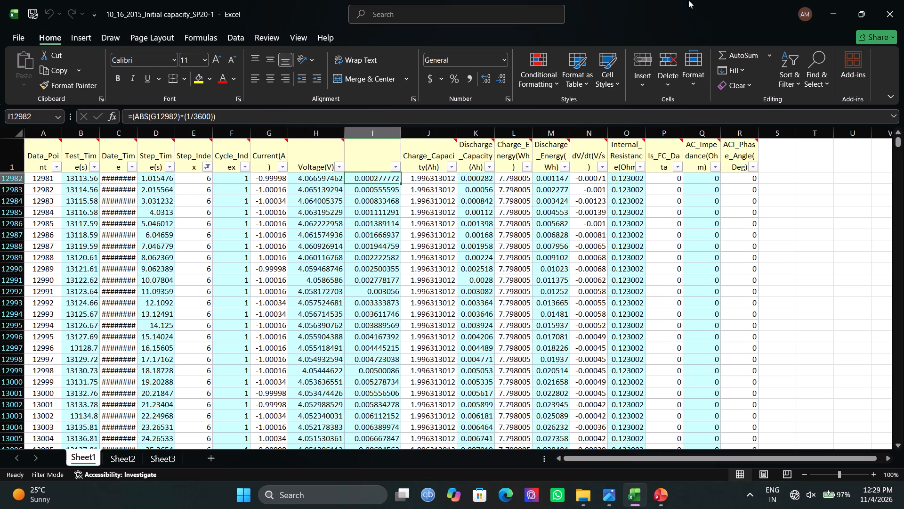
Open battery.xlsx from the desktop, copy its I1 header text "corresponding cpacity" into I1 of the 10_16_2015_Initial capacity_SP20-1 workbook, and save that workbook.
{"action": "left_click", "coordinate": [826, 9]}
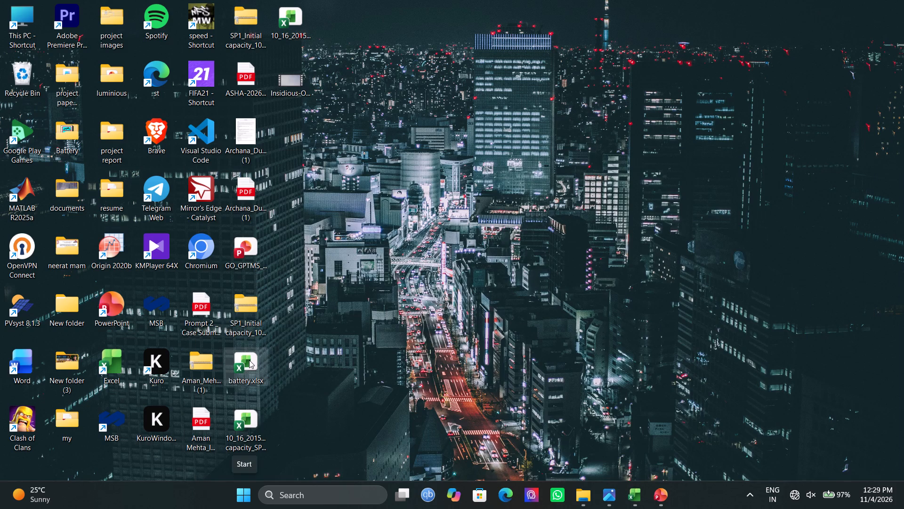
{"action": "triple_click", "coordinate": [249, 359]}
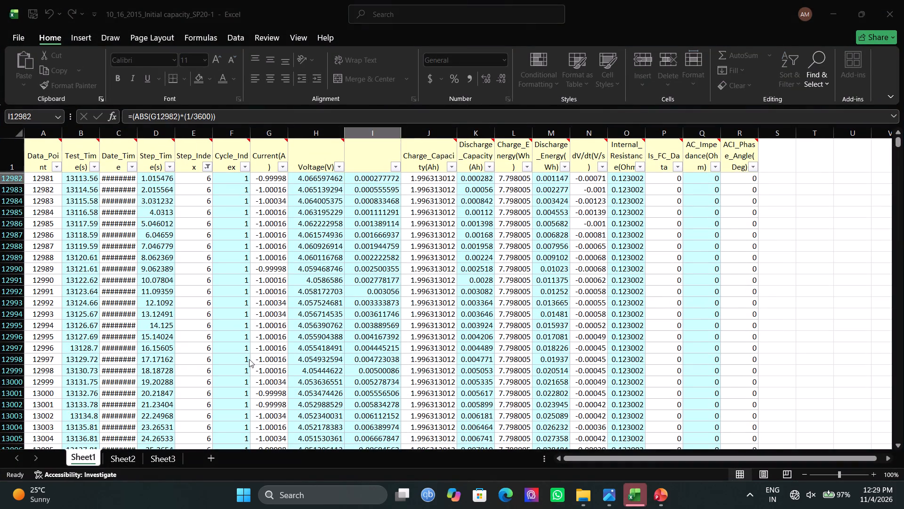
{"action": "scroll", "coordinate": [331, 262], "scroll_direction": "up", "scroll_amount": 1}
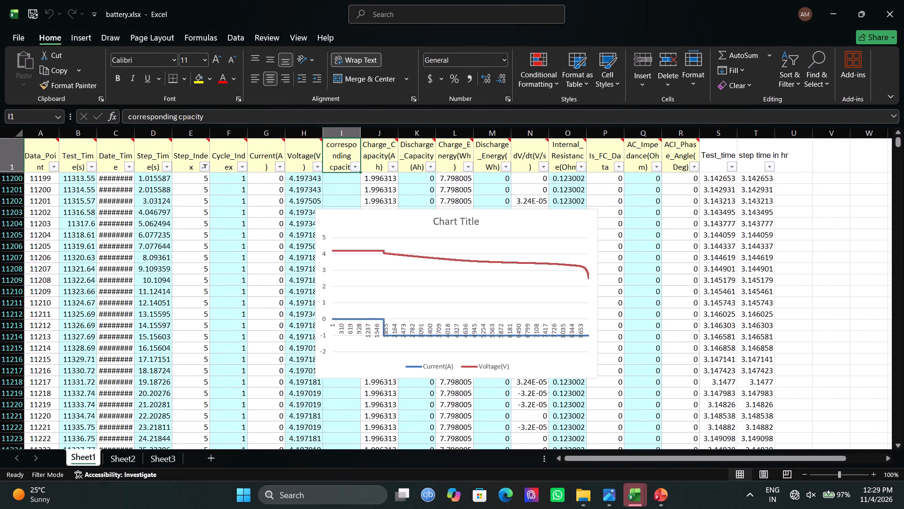
{"action": "double_click", "coordinate": [338, 162]}
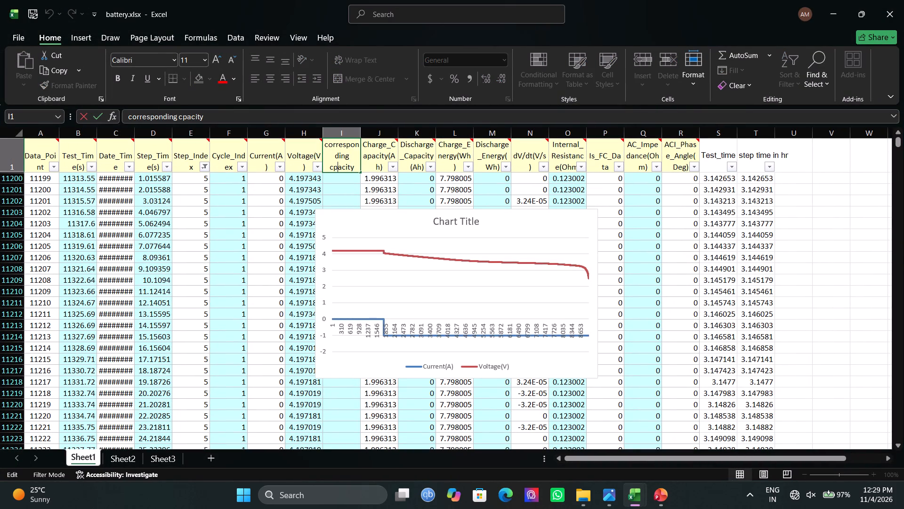
{"action": "left_click_drag", "start_coordinate": [323, 145], "coordinate": [357, 169]}
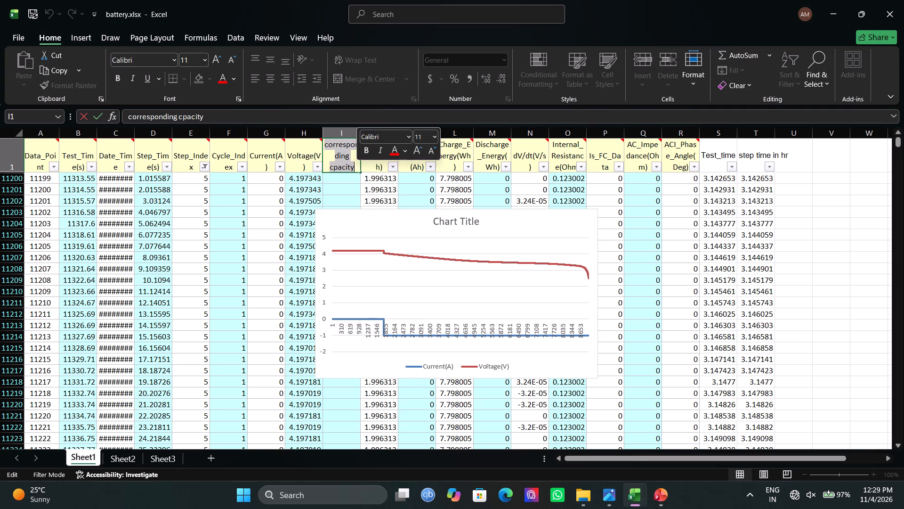
{"action": "key", "text": "ctrl+c"}
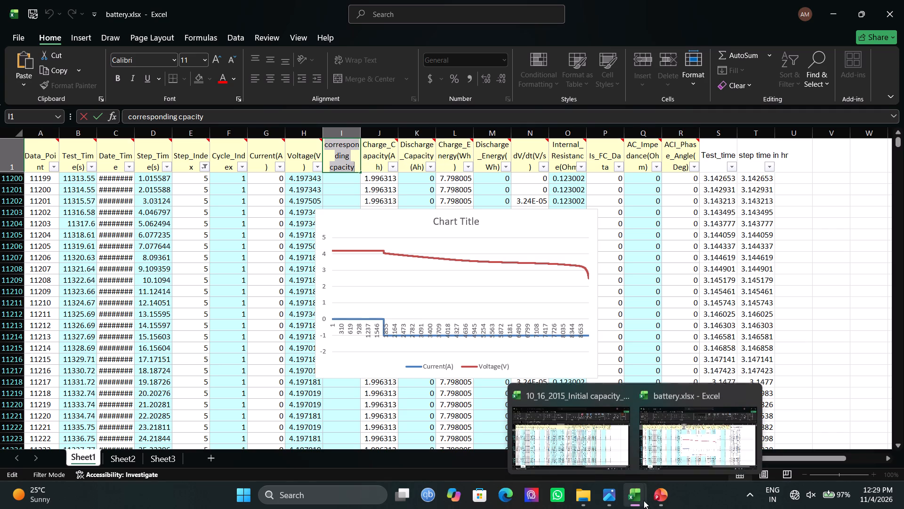
{"action": "left_click", "coordinate": [676, 442]}
{"action": "left_click", "coordinate": [636, 493]}
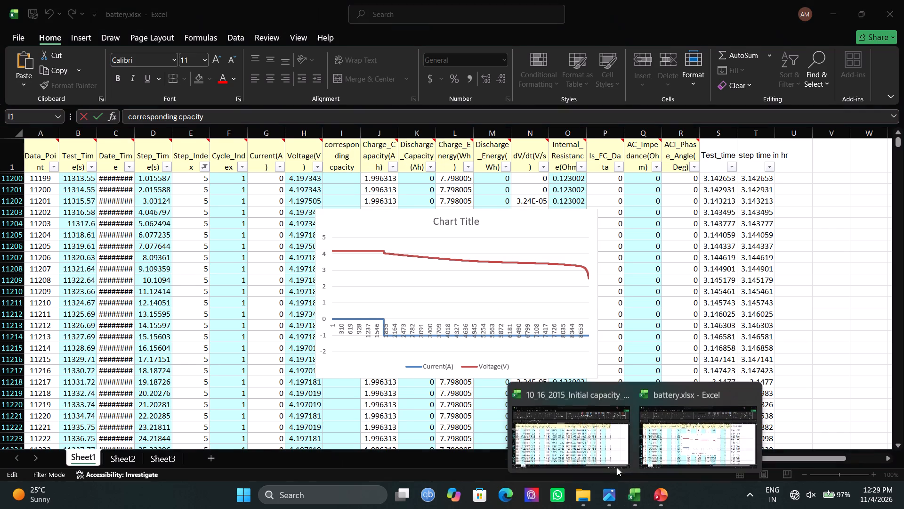
{"action": "left_click", "coordinate": [607, 449]}
{"action": "double_click", "coordinate": [356, 151]}
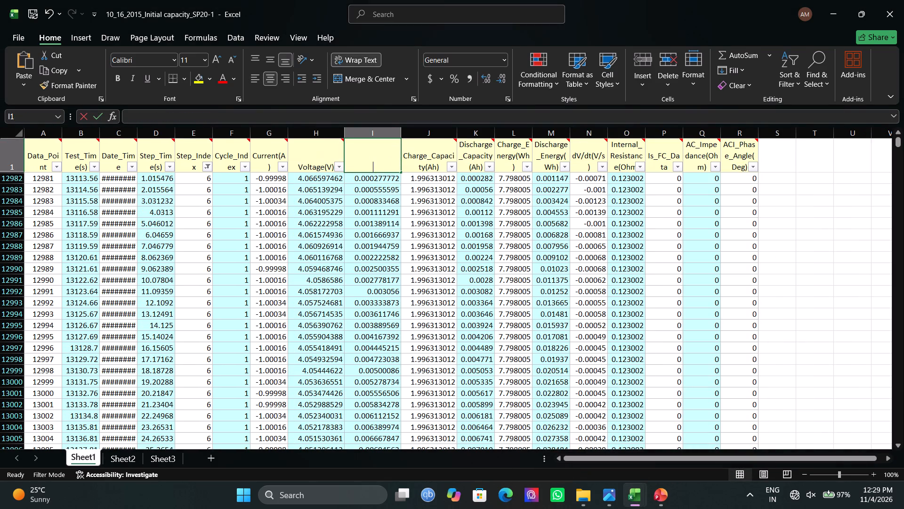
{"action": "left_click", "coordinate": [356, 151]}
{"action": "key", "text": "ctrl+v"}
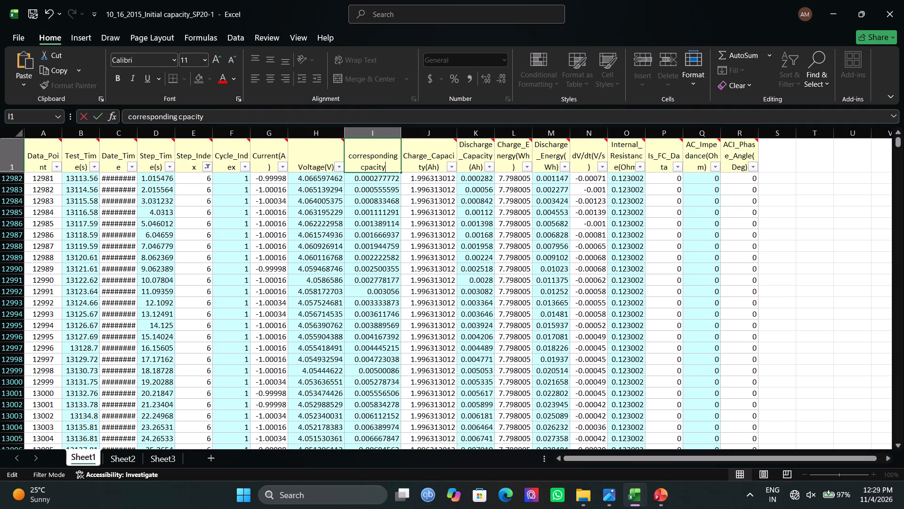
{"action": "key", "text": "ctrl+s"}
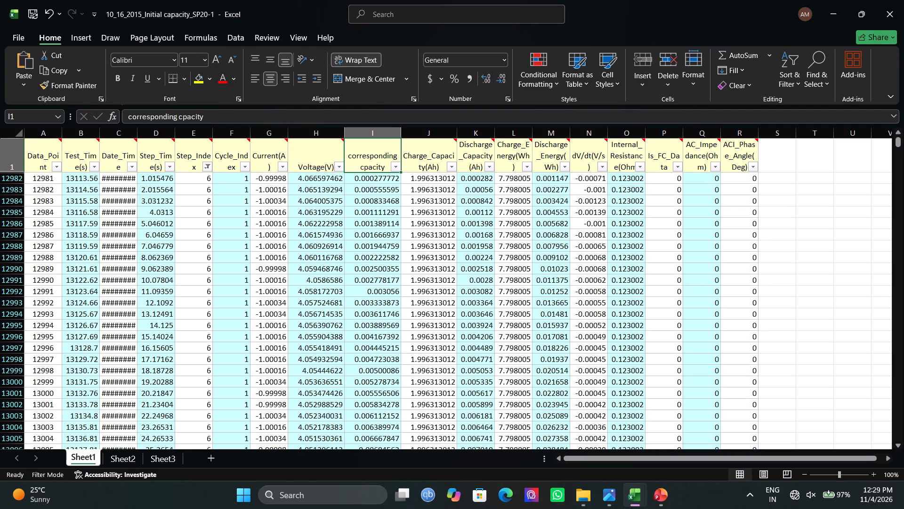